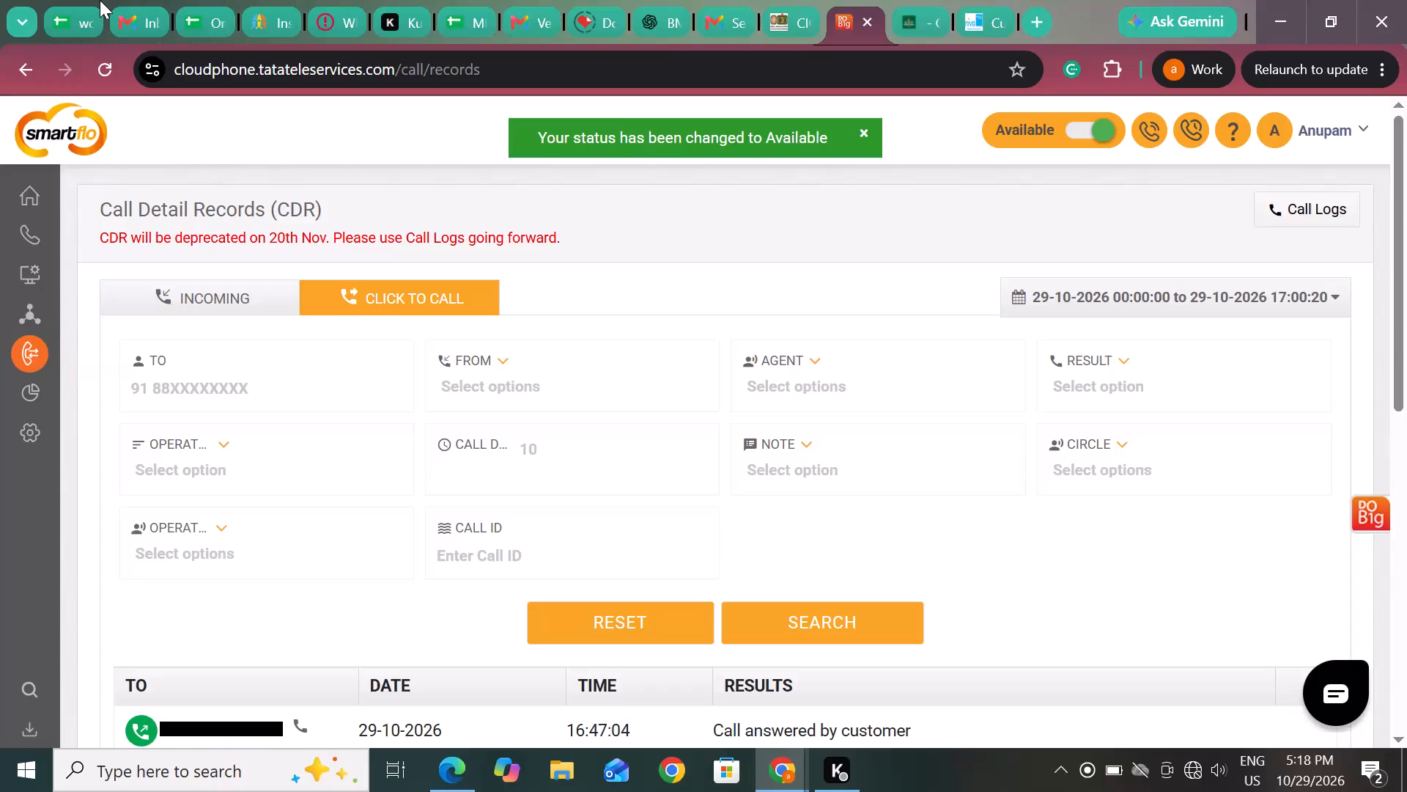
Reload the Call Detail Records page to refresh the call list.
{"action": "left_click", "coordinate": [111, 73]}
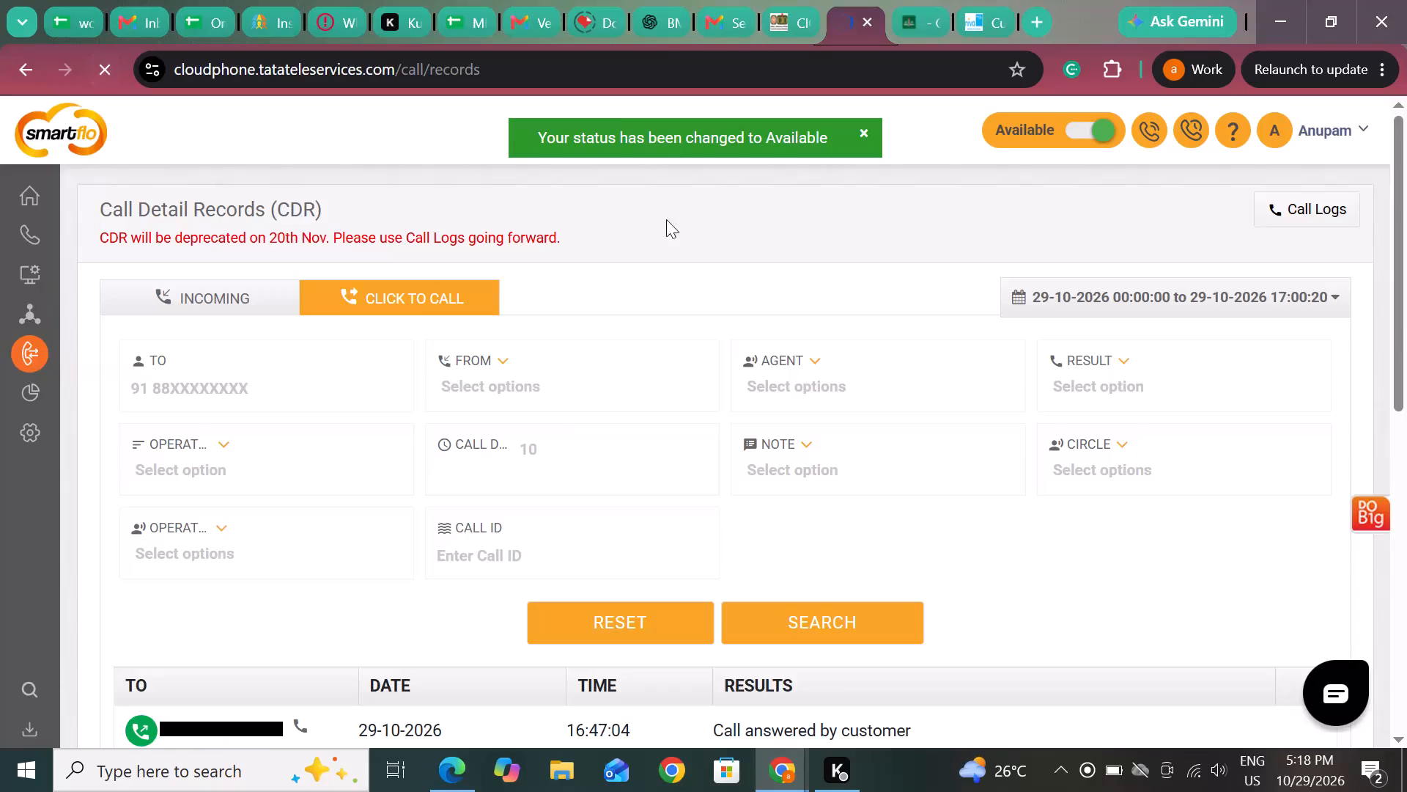
{"action": "scroll", "coordinate": [708, 296], "scroll_direction": "up", "scroll_amount": 6}
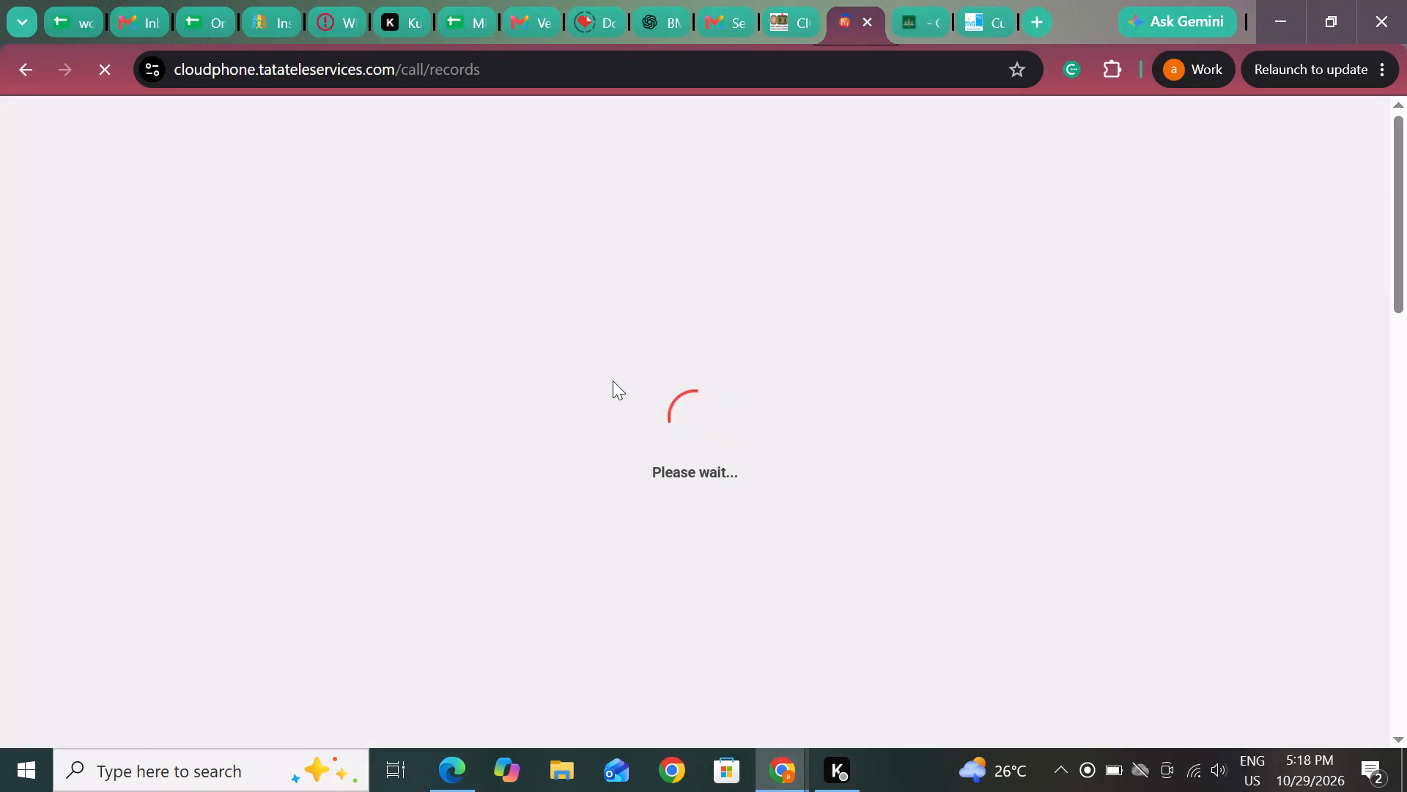
{"action": "scroll", "coordinate": [612, 394], "scroll_direction": "up", "scroll_amount": 7}
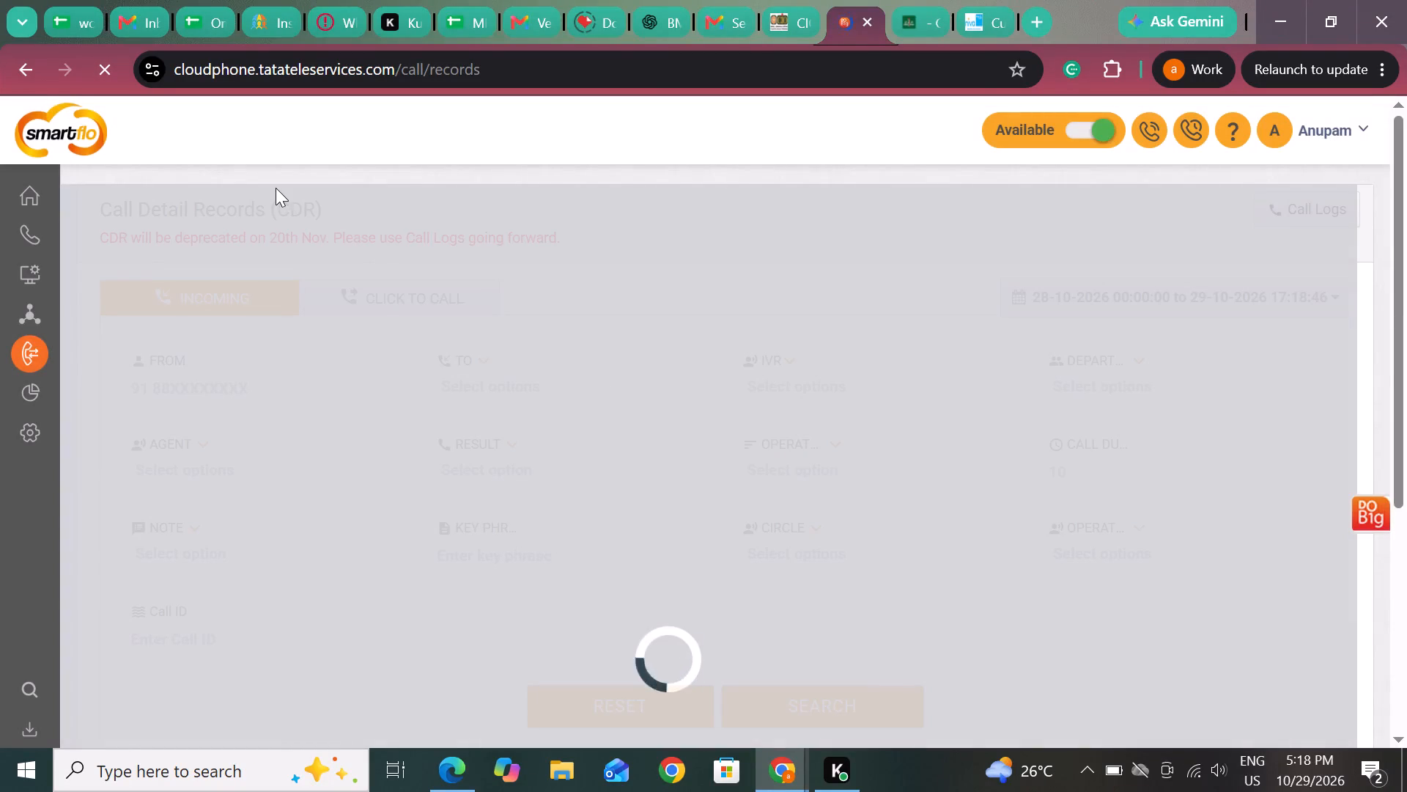
{"action": "scroll", "coordinate": [281, 232], "scroll_direction": "down", "scroll_amount": 4}
{"action": "scroll", "coordinate": [398, 287], "scroll_direction": "down", "scroll_amount": 7}
{"action": "scroll", "coordinate": [470, 343], "scroll_direction": "up", "scroll_amount": 4}
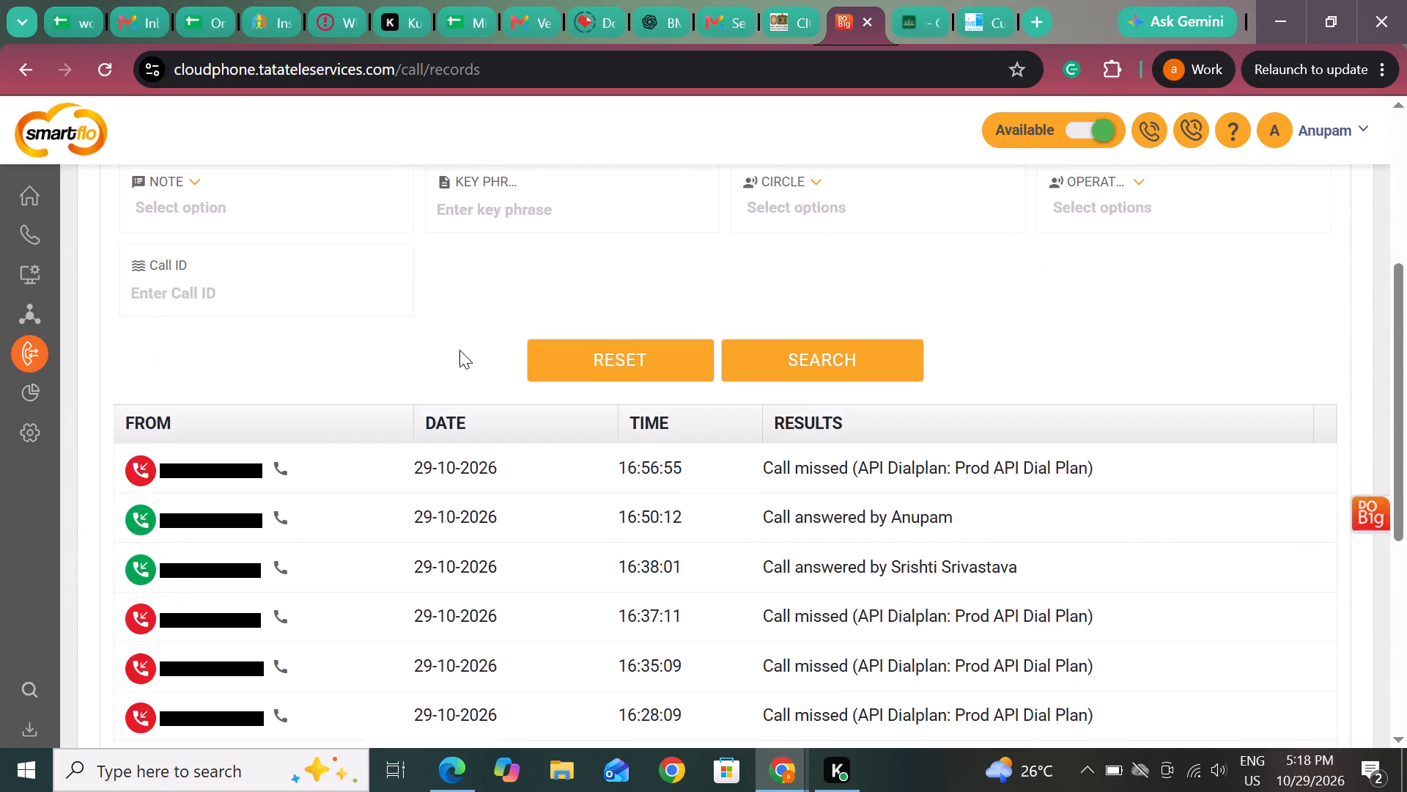
{"action": "scroll", "coordinate": [454, 355], "scroll_direction": "up", "scroll_amount": 7}
{"action": "scroll", "coordinate": [453, 351], "scroll_direction": "down", "scroll_amount": 12}
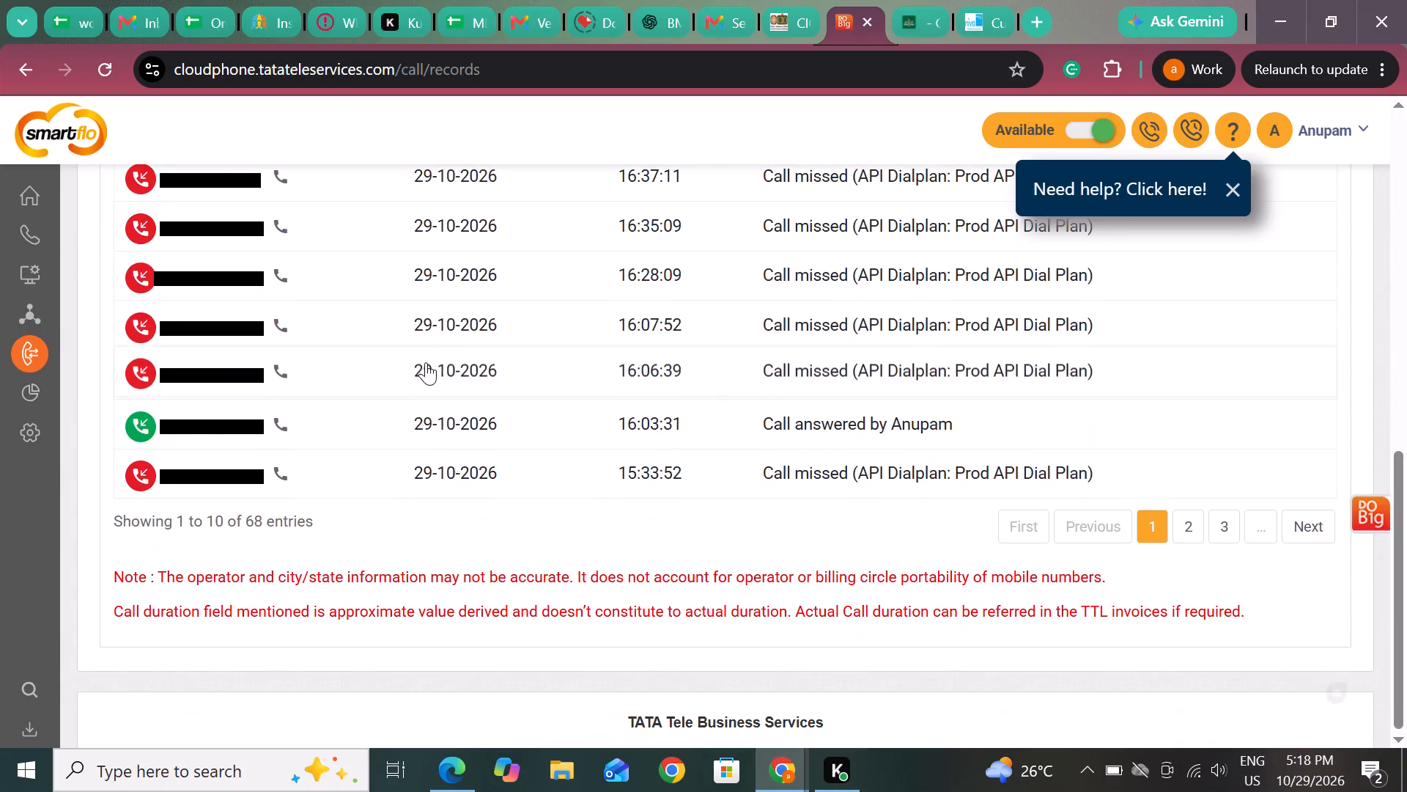
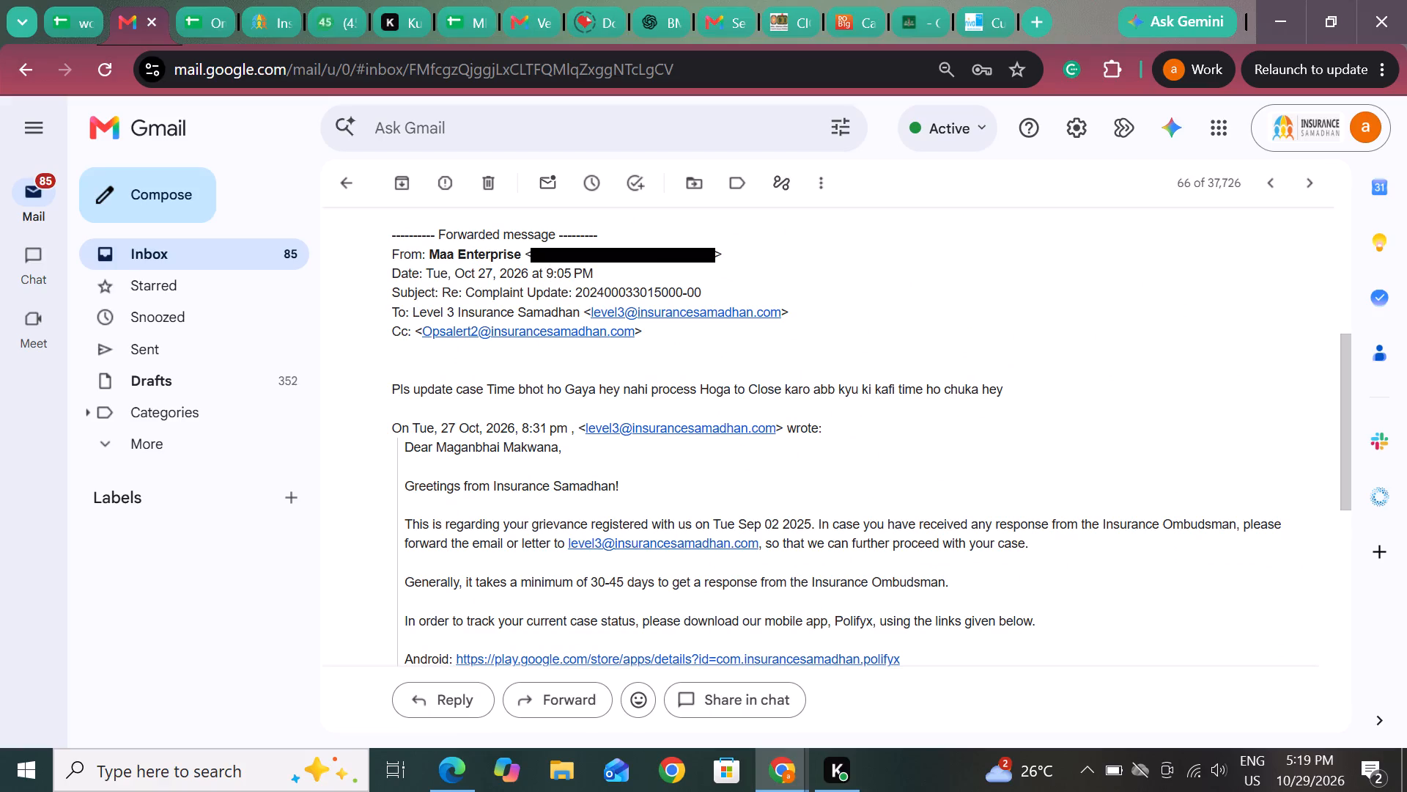
Copy the policy number from the forwarded email's subject and search for it in the Insurance Samadhan admin portal.
{"action": "left_click_drag", "start_coordinate": [575, 287], "coordinate": [714, 296]}
{"action": "key", "text": "ctrl+c"}
{"action": "key", "text": "ctrl+c"}
{"action": "key", "text": "ctrl+c"}
{"action": "key", "text": "ctrl+c"}
{"action": "left_click", "coordinate": [270, 28], "text": "ctrl"}
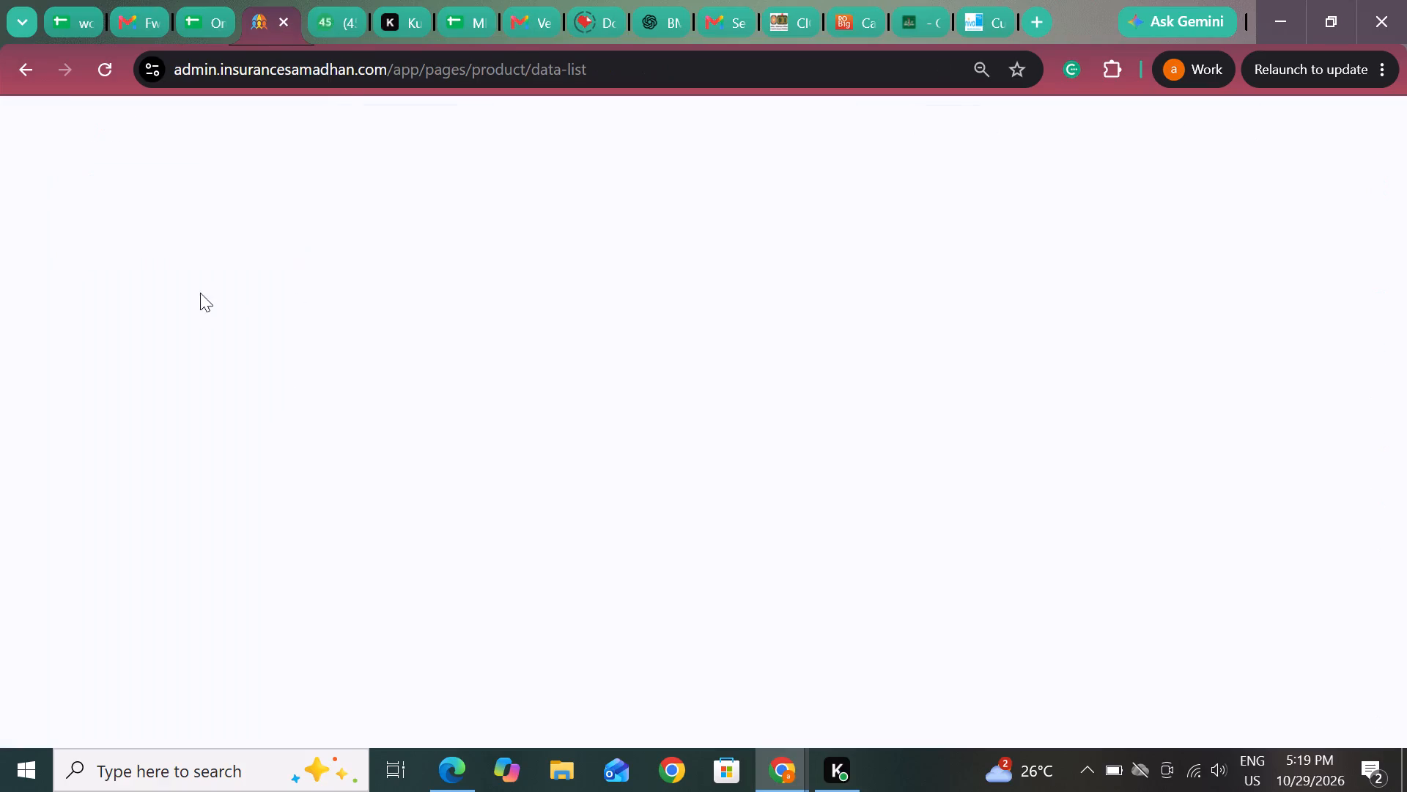
{"action": "triple_click", "coordinate": [192, 348]}
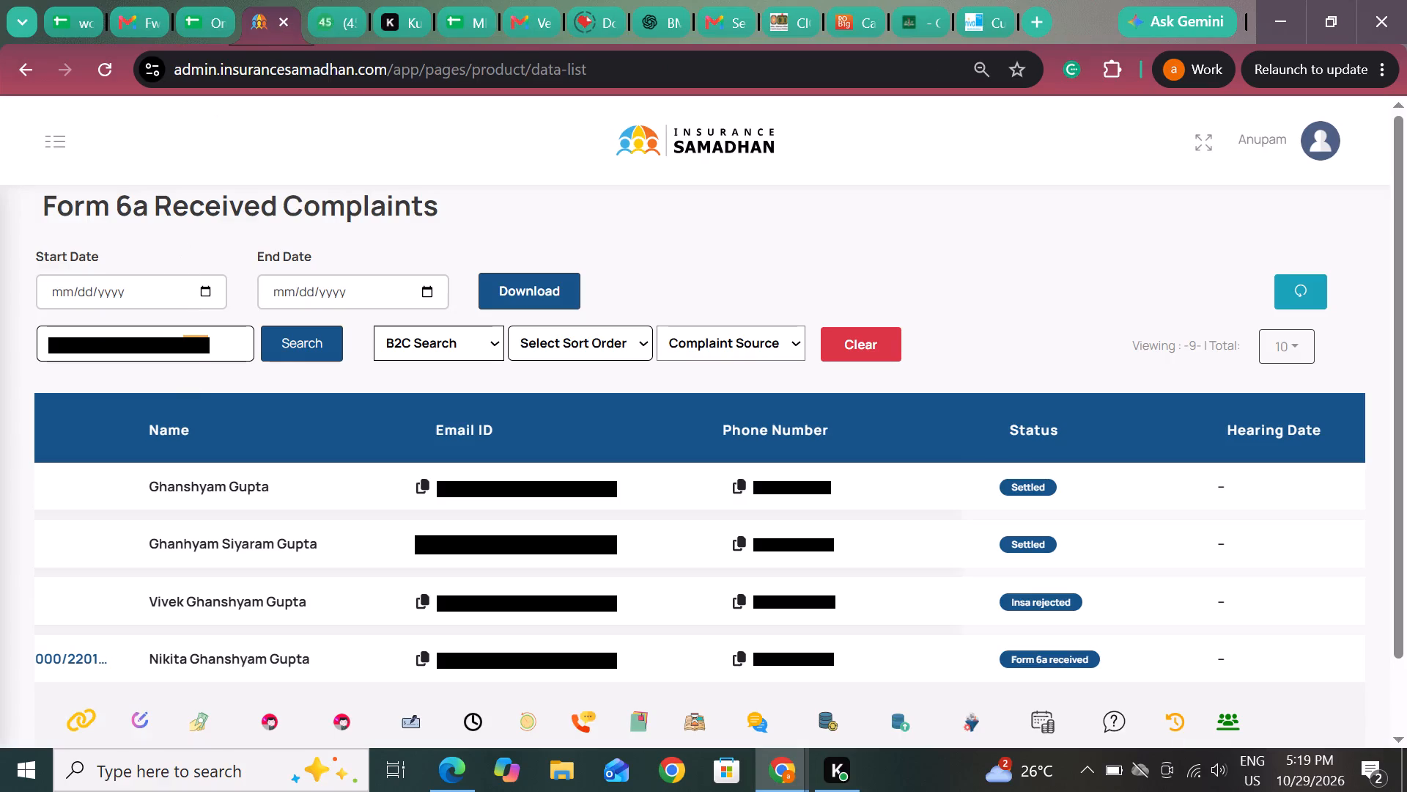
{"action": "key", "text": "ctrl+v"}
{"action": "left_click", "coordinate": [276, 341], "text": "ctrl"}
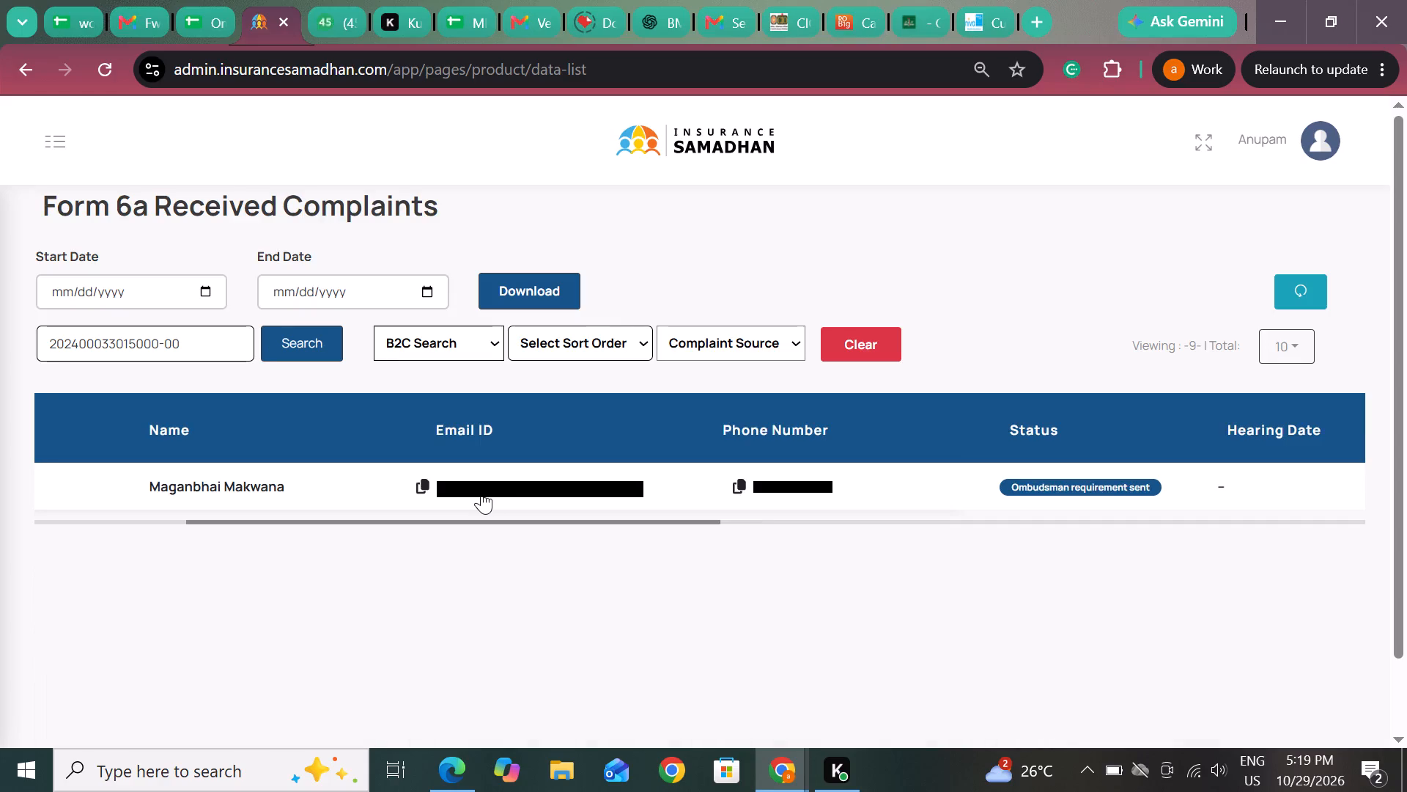
Copy the customer's phone number from the complaint record and call it from the Smartflo dialer.
{"action": "scroll", "coordinate": [481, 491], "scroll_direction": "left", "scroll_amount": 1}
{"action": "scroll", "coordinate": [591, 492], "scroll_direction": "left", "scroll_amount": 2}
{"action": "left_click", "coordinate": [620, 491]}
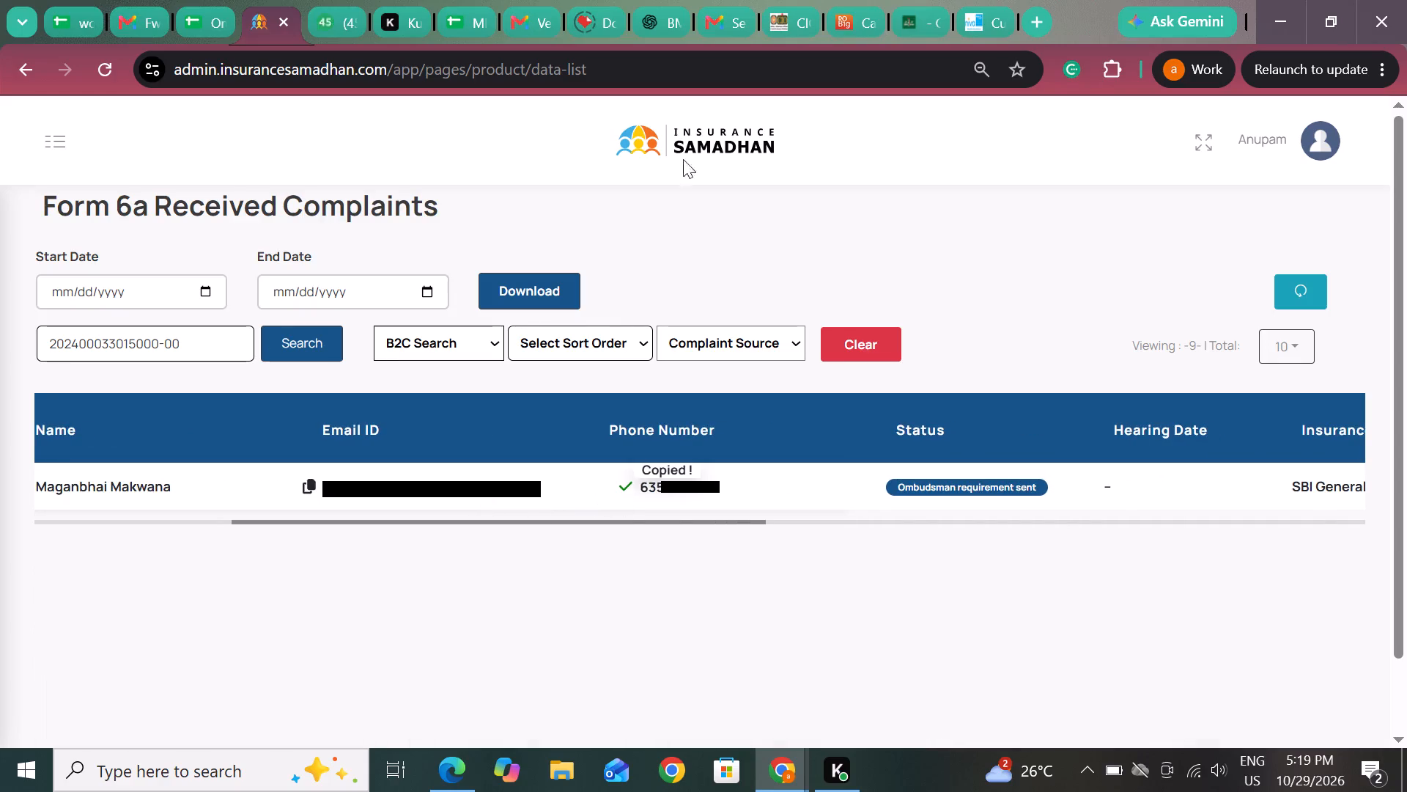
{"action": "left_click", "coordinate": [858, 30]}
{"action": "scroll", "coordinate": [858, 30], "scroll_direction": "left", "scroll_amount": 1}
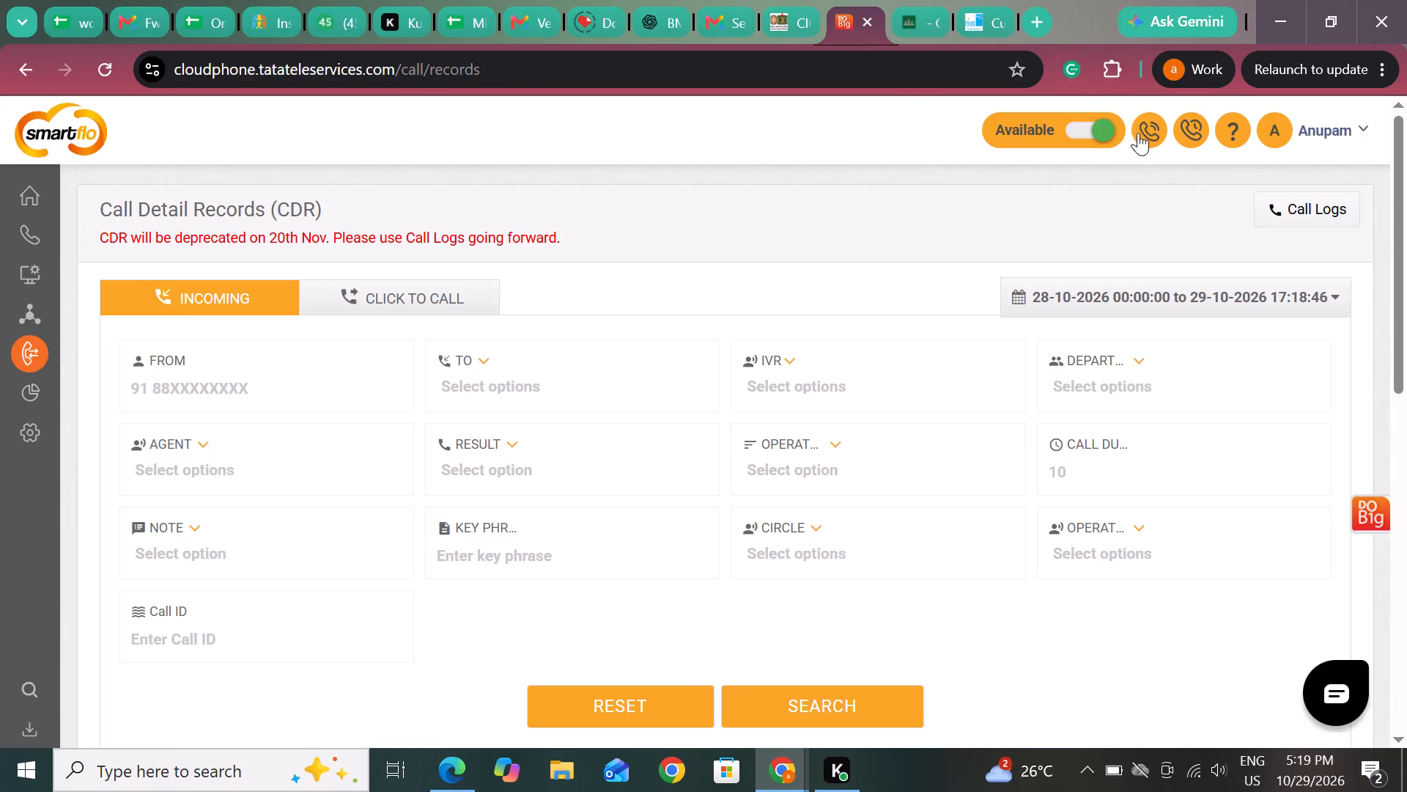
{"action": "left_click", "coordinate": [1148, 136]}
{"action": "left_click", "coordinate": [625, 252], "text": "ctrl"}
{"action": "key", "text": "ctrl+v"}
{"action": "left_click", "coordinate": [620, 244], "text": "ctrl"}
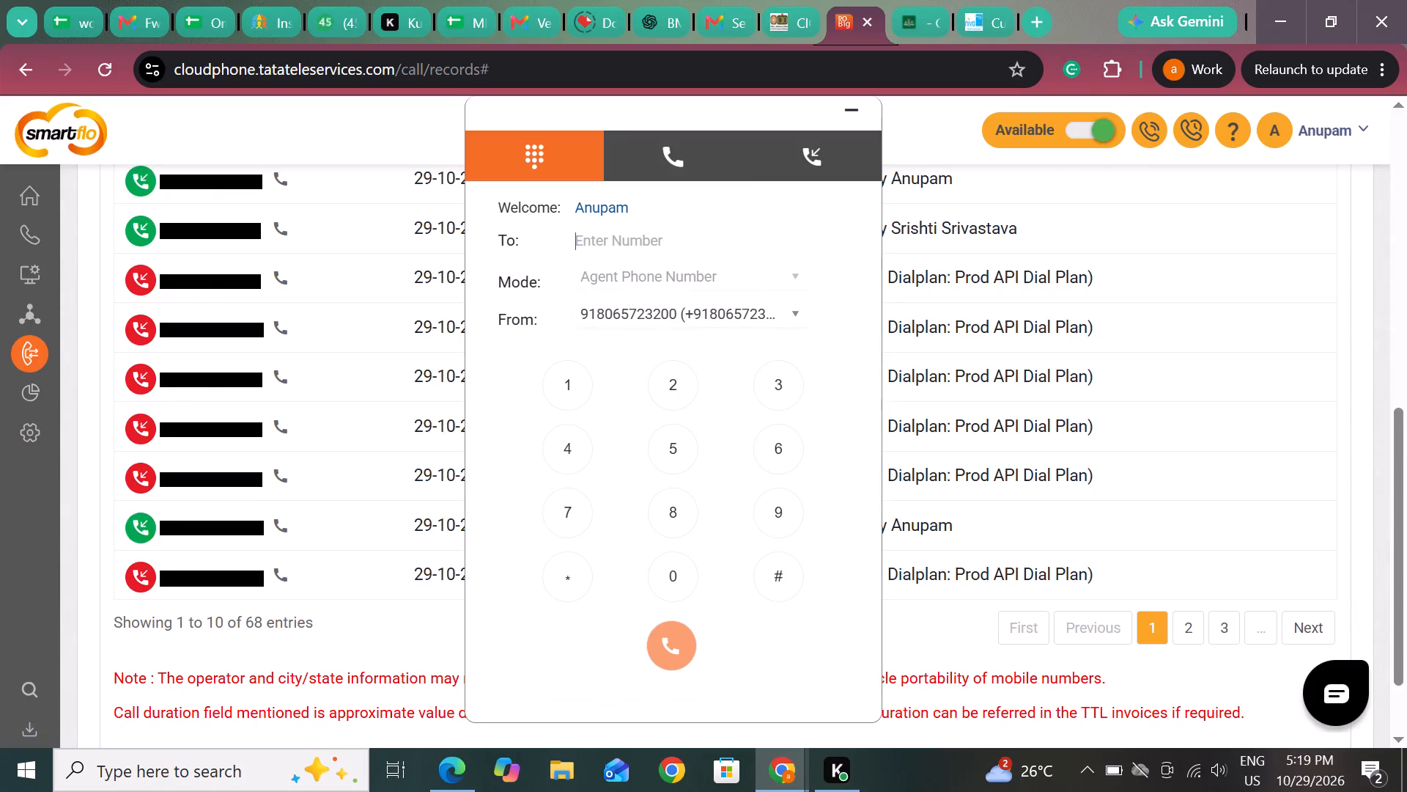
{"action": "key", "text": "ctrl+v"}
{"action": "left_click", "coordinate": [690, 645]}
{"action": "scroll", "coordinate": [253, 84], "scroll_direction": "up", "scroll_amount": 6}
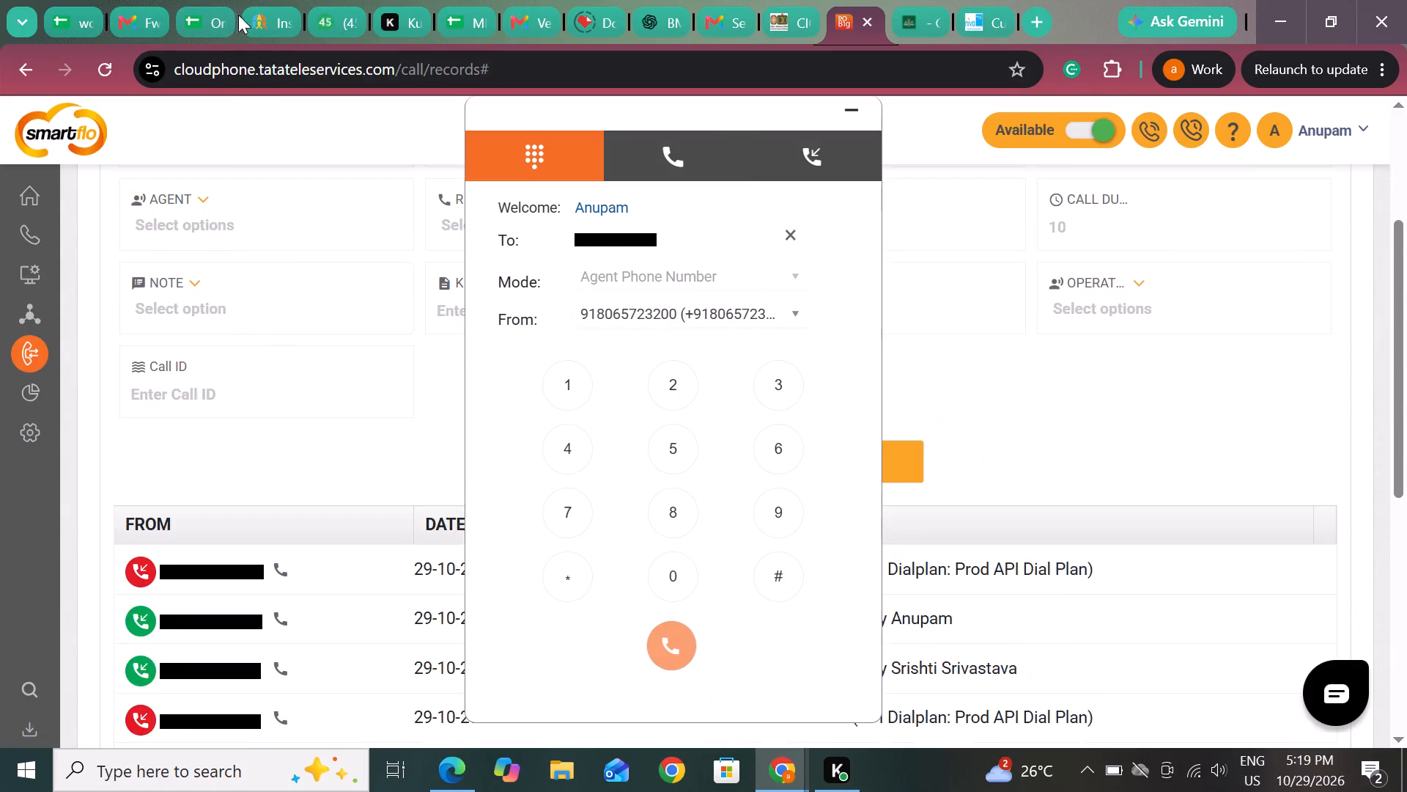
Return to the admin portal and examine the complaint row's contact details, status, hearing date and insurance company.
{"action": "left_click", "coordinate": [252, 24]}
{"action": "scroll", "coordinate": [365, 494], "scroll_direction": "right", "scroll_amount": 2}
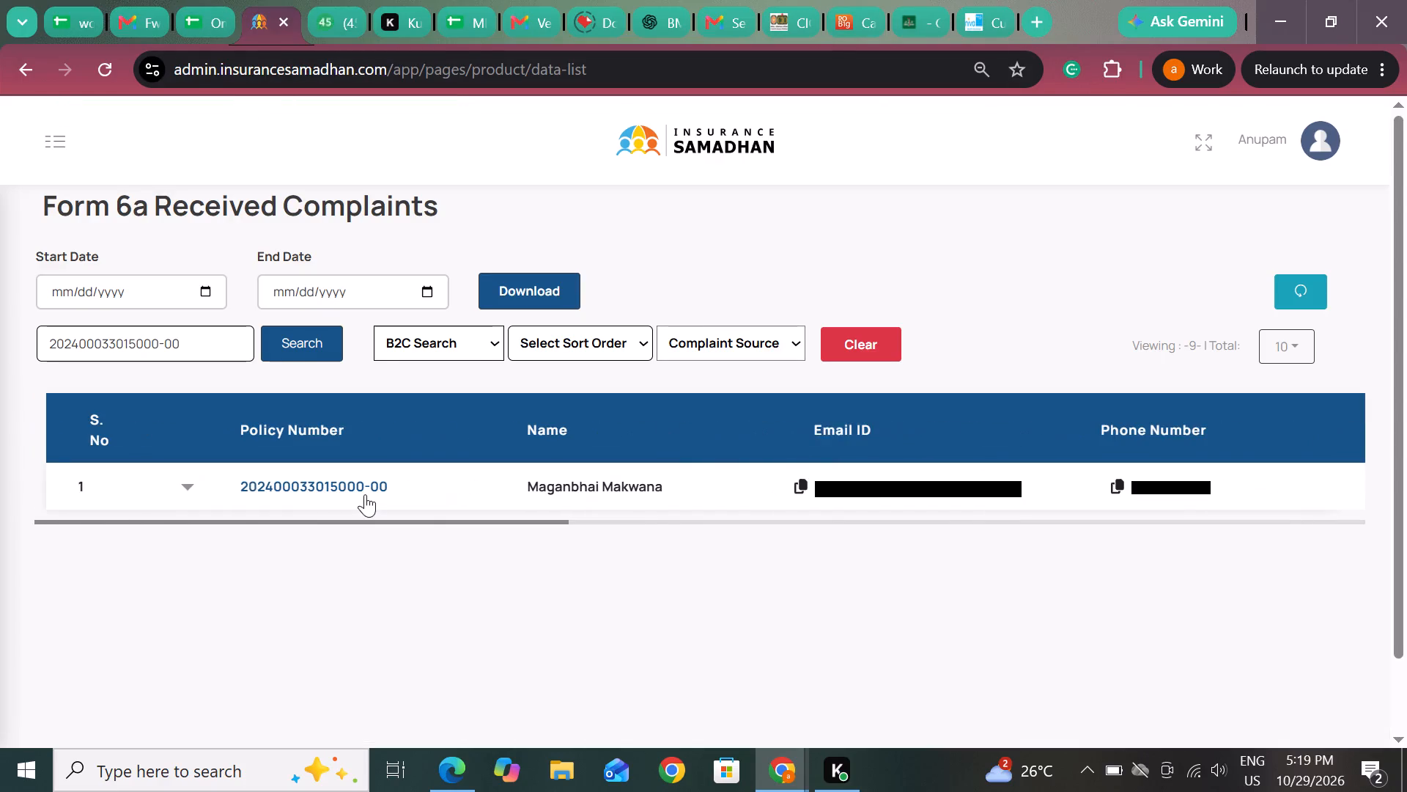
{"action": "scroll", "coordinate": [365, 494], "scroll_direction": "up", "scroll_amount": 1}
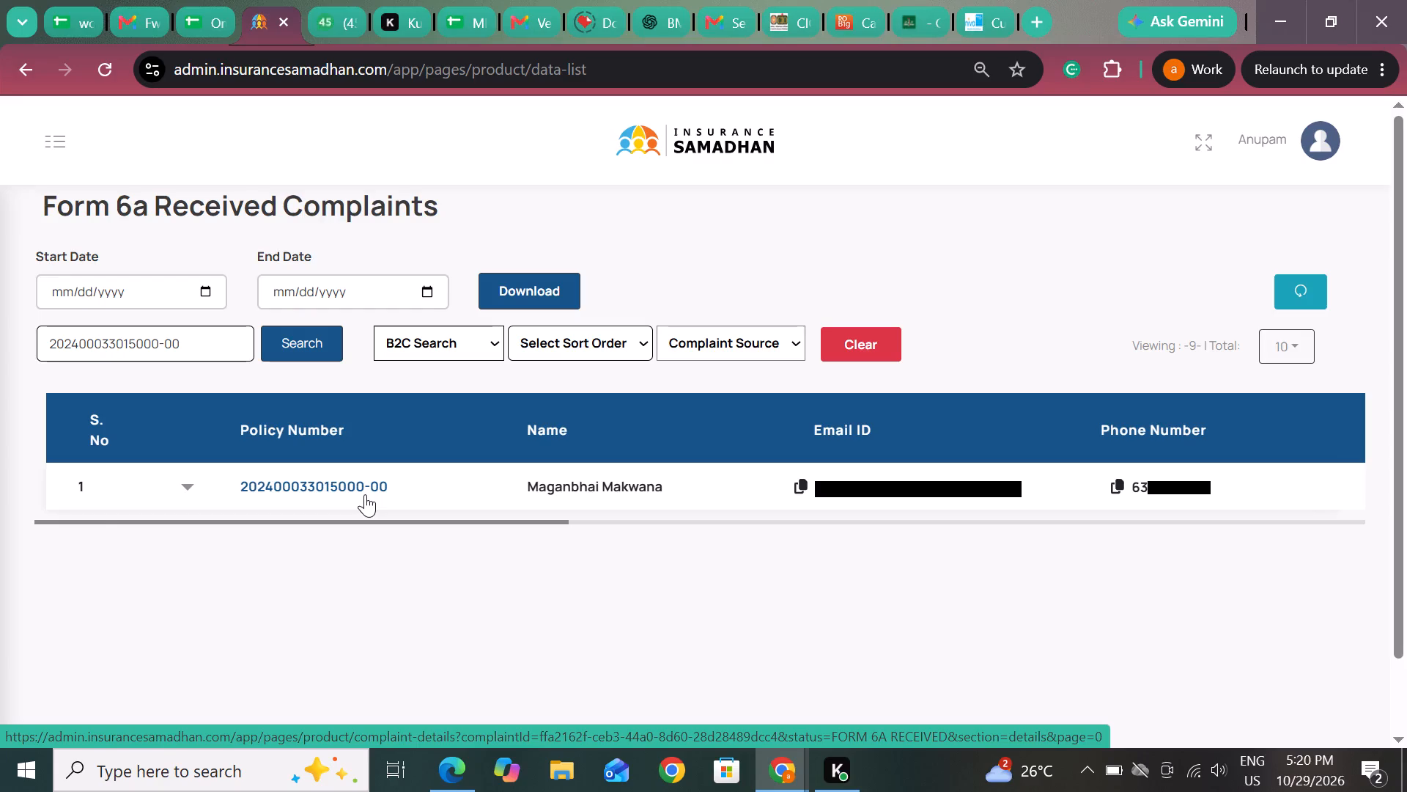
{"action": "scroll", "coordinate": [365, 494], "scroll_direction": "left", "scroll_amount": 2}
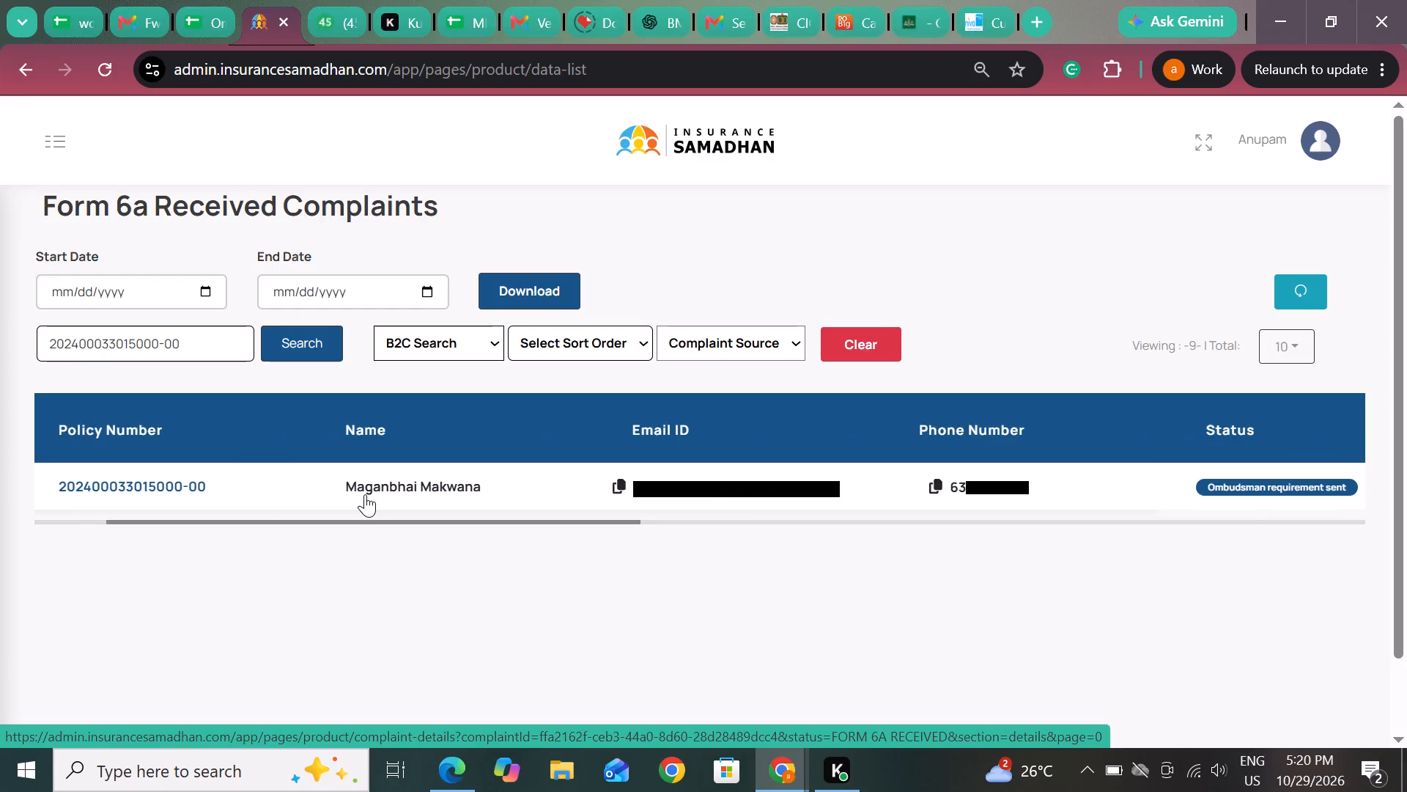
{"action": "scroll", "coordinate": [365, 494], "scroll_direction": "left", "scroll_amount": 3}
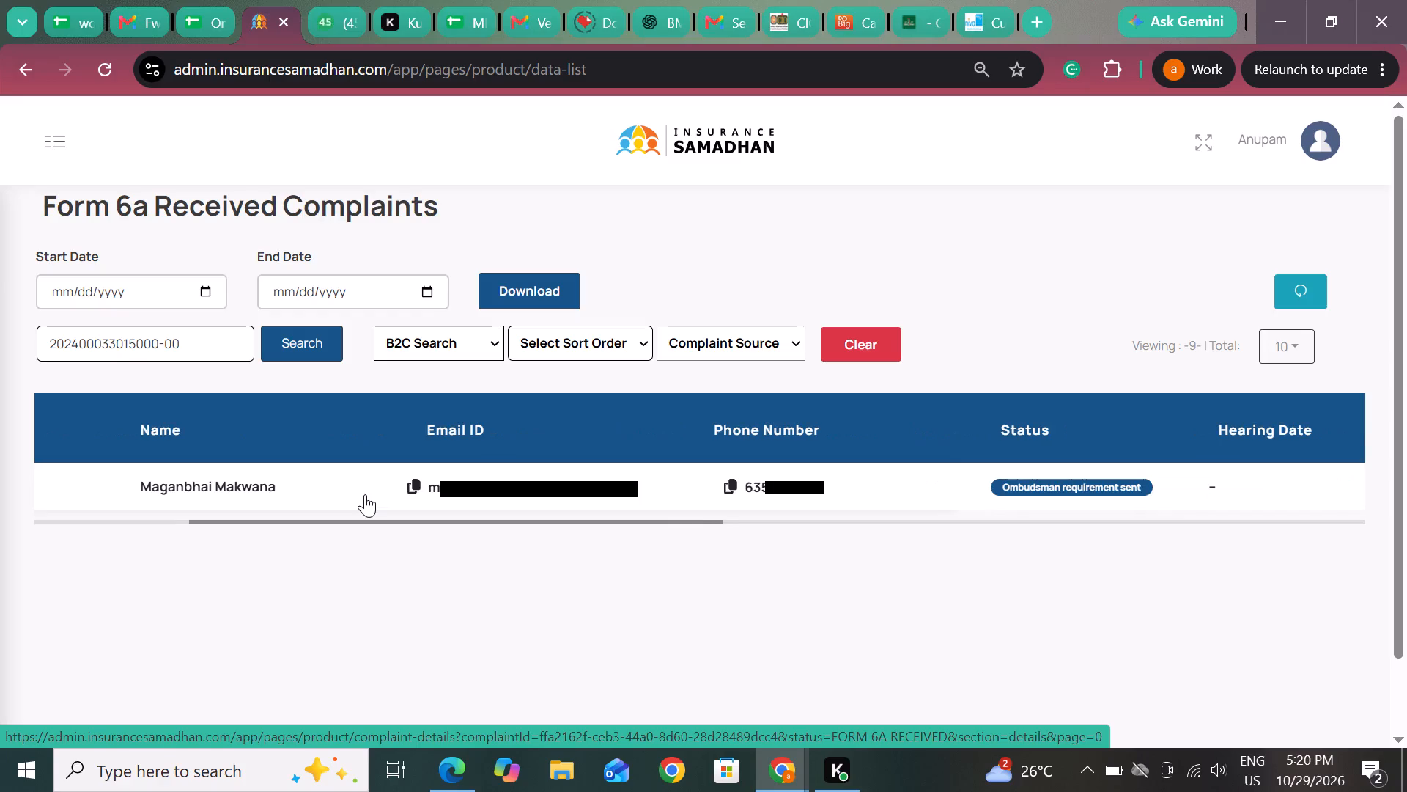
{"action": "scroll", "coordinate": [365, 494], "scroll_direction": "left", "scroll_amount": 3}
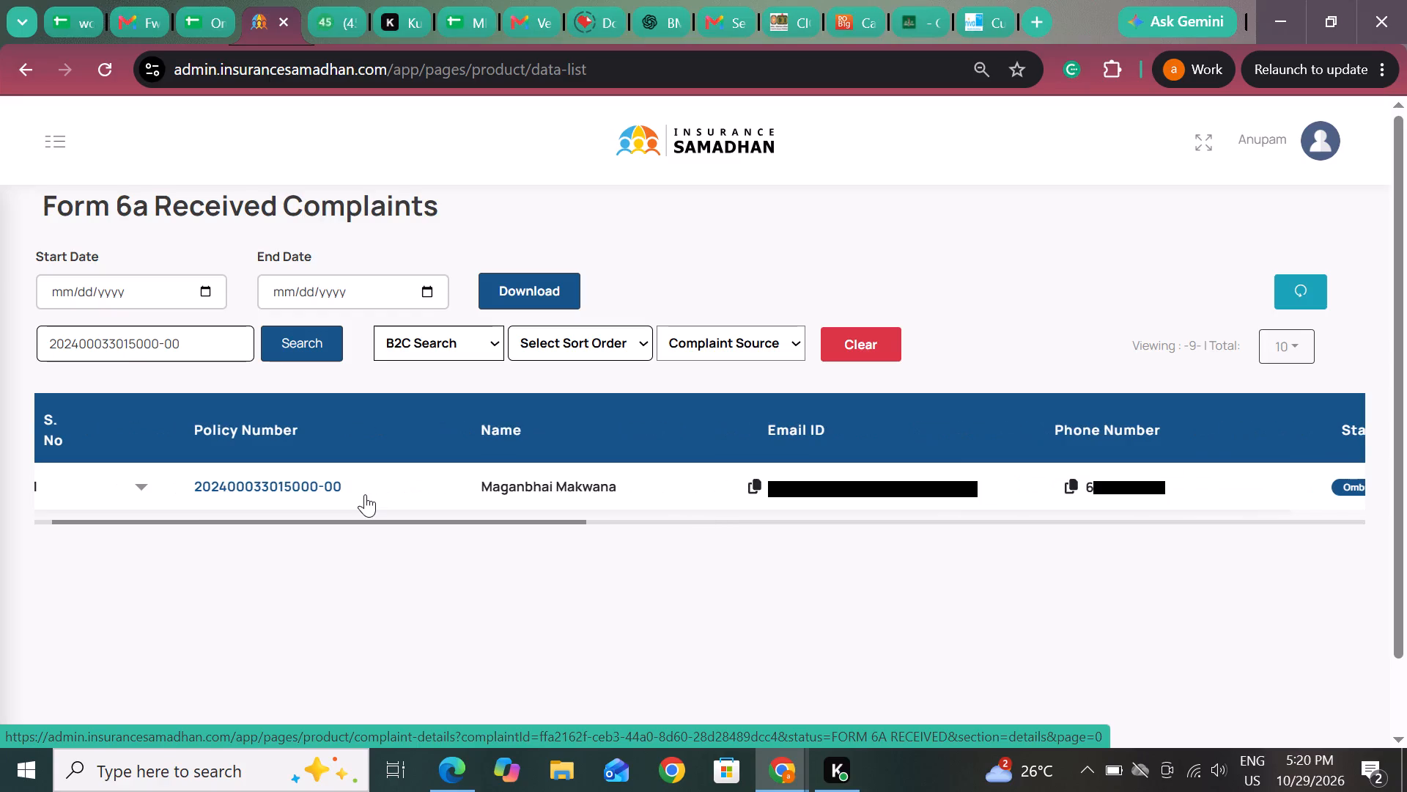
{"action": "scroll", "coordinate": [365, 494], "scroll_direction": "left", "scroll_amount": 2}
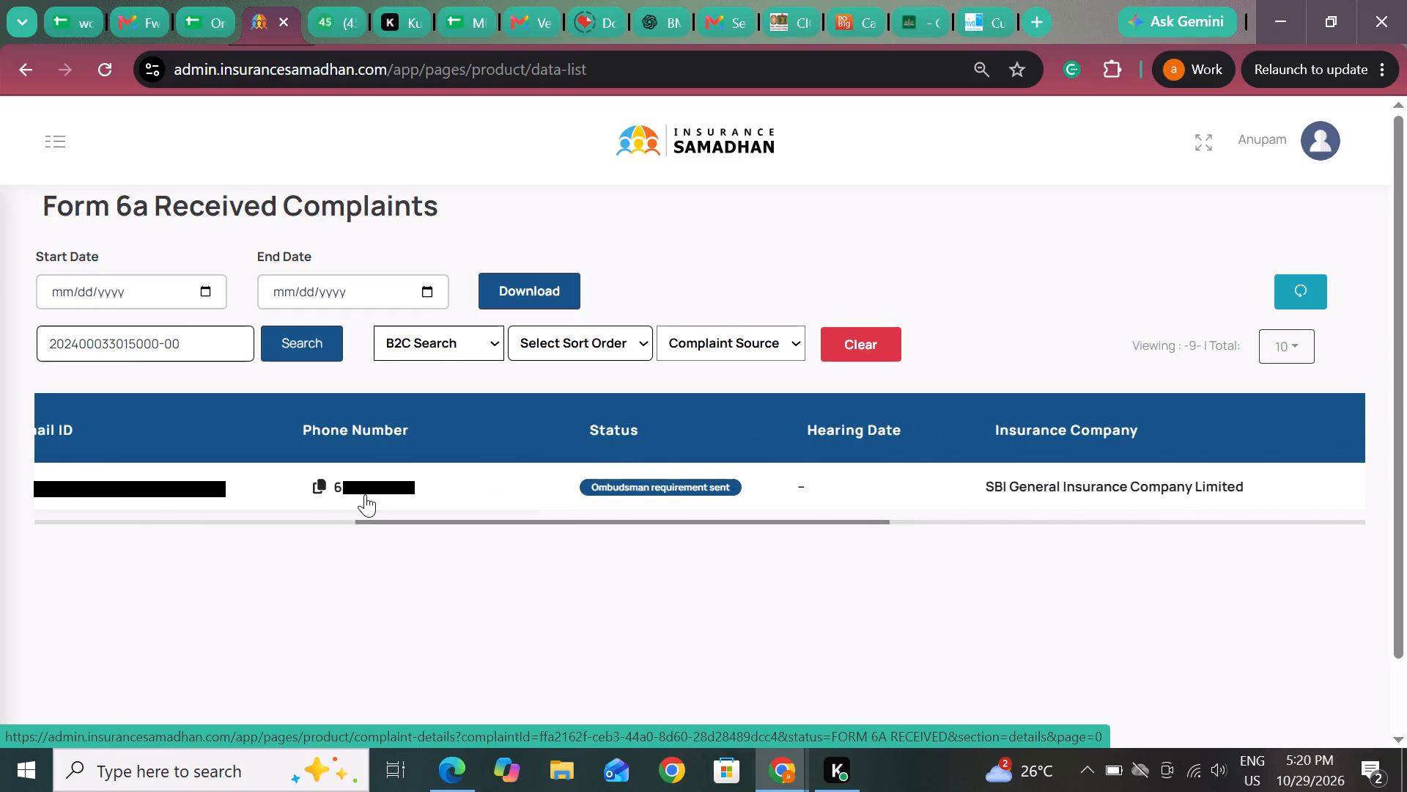
{"action": "scroll", "coordinate": [365, 494], "scroll_direction": "left", "scroll_amount": 2}
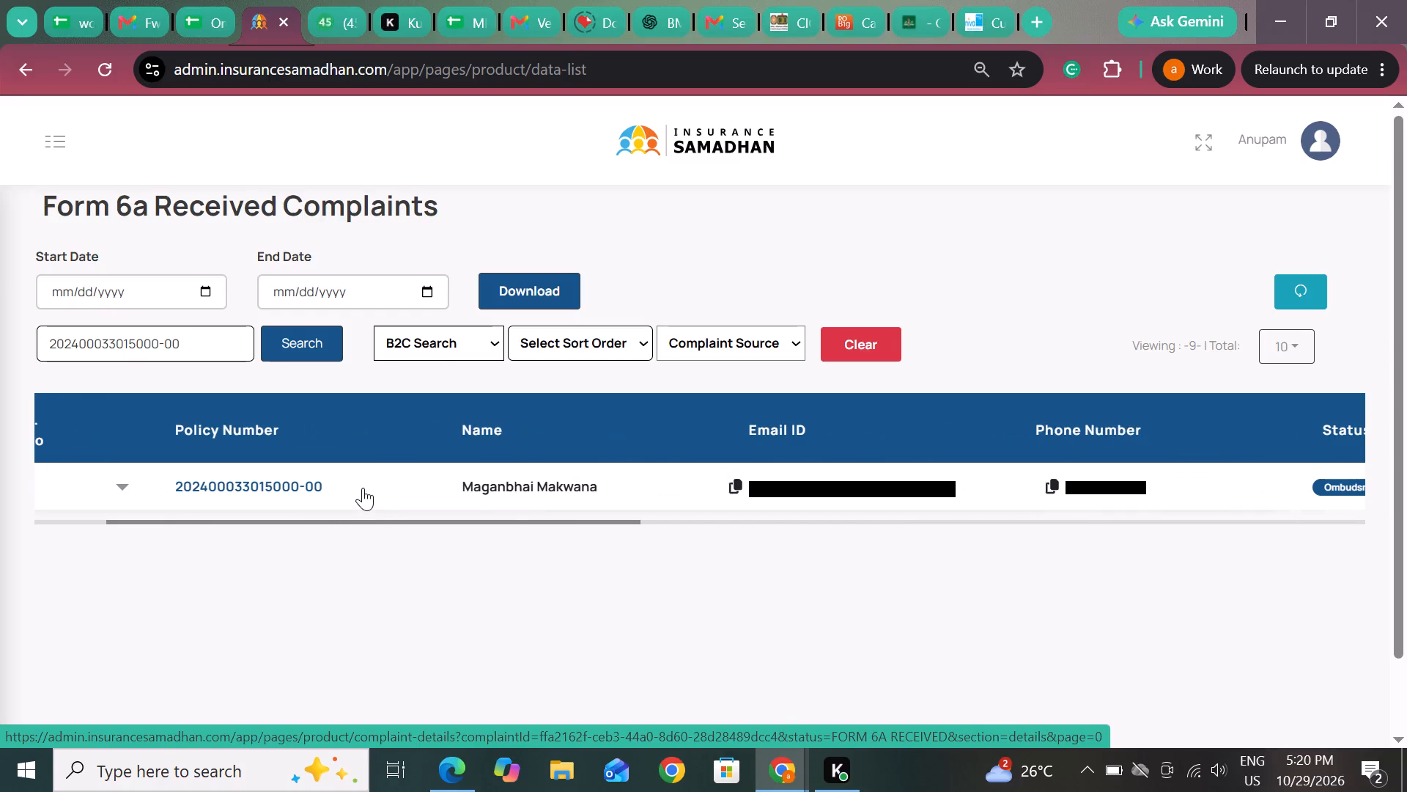
Open the complaint record and examine its Ombudsman section, including the Form 6A data and the requirement dates.
{"action": "left_click", "coordinate": [363, 488]}
{"action": "scroll", "coordinate": [421, 351], "scroll_direction": "up", "scroll_amount": 5}
{"action": "left_click", "coordinate": [406, 279]}
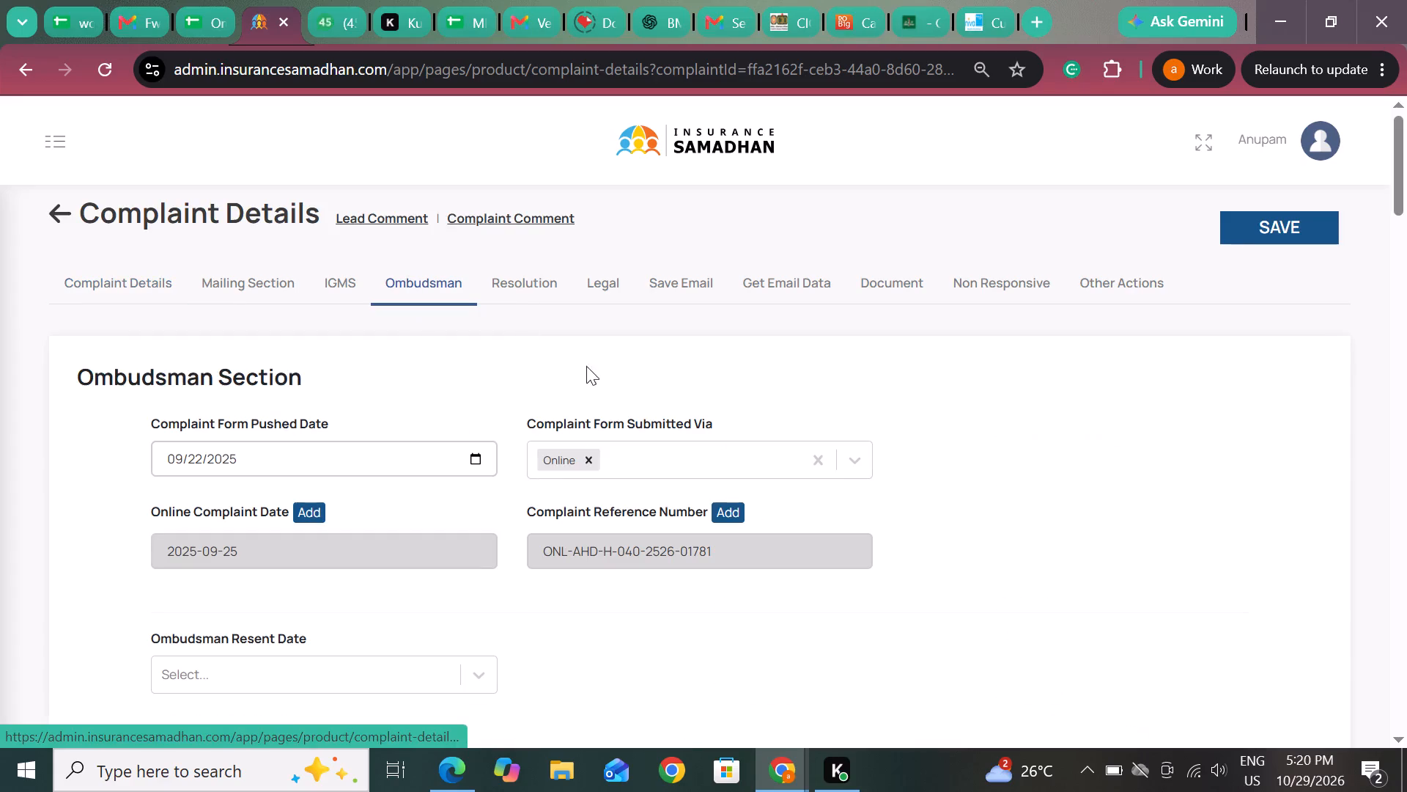
{"action": "scroll", "coordinate": [601, 322], "scroll_direction": "down", "scroll_amount": 8}
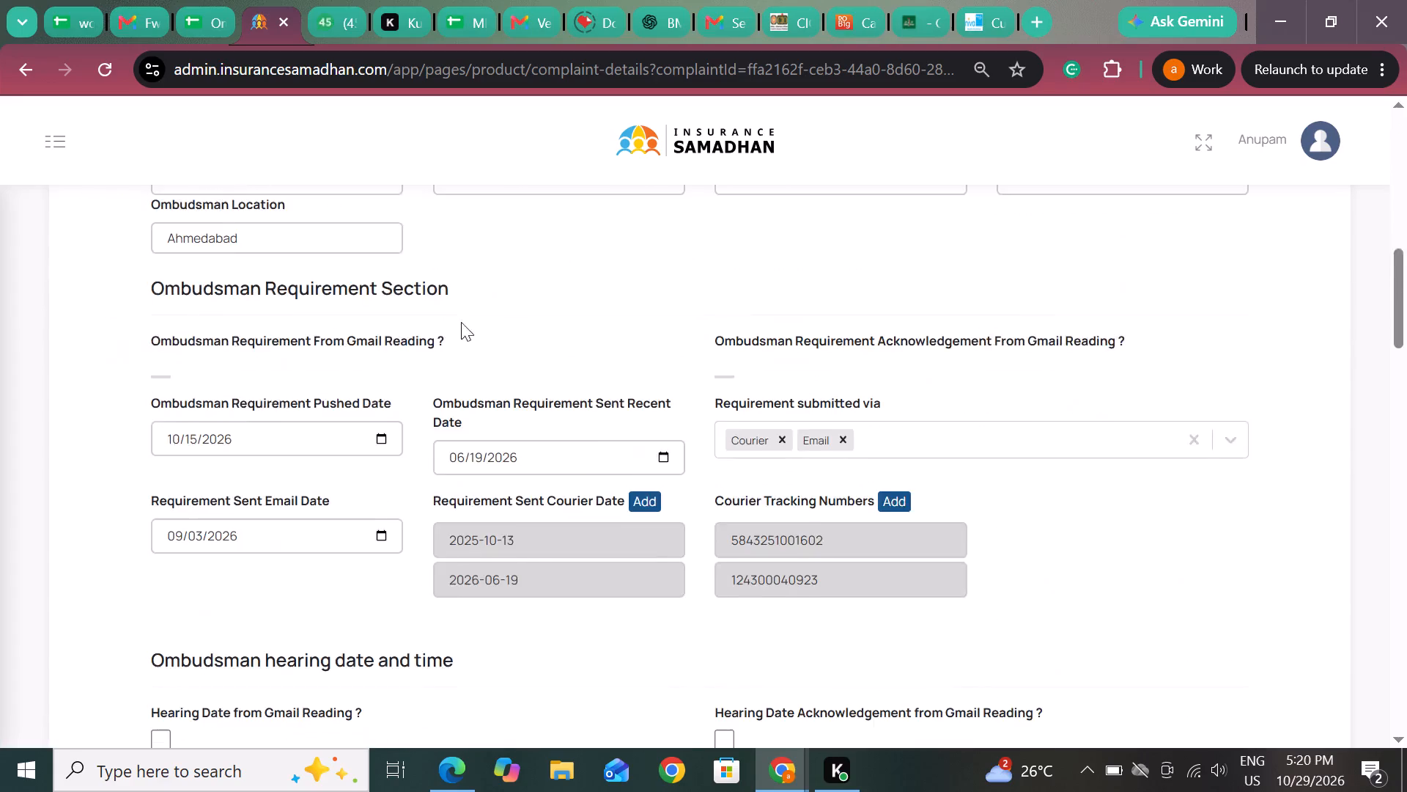
{"action": "scroll", "coordinate": [383, 329], "scroll_direction": "up", "scroll_amount": 12}
{"action": "left_click", "coordinate": [132, 279]}
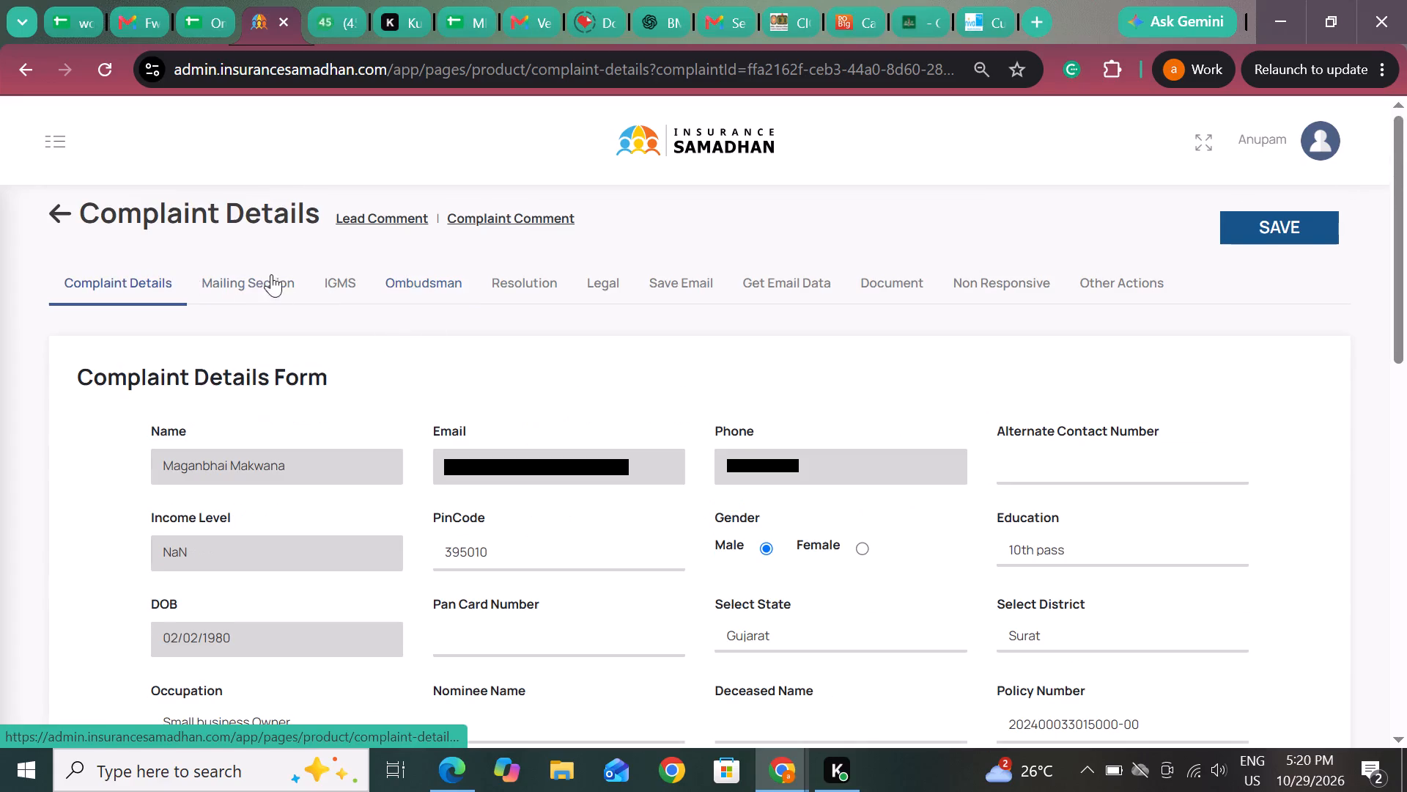
{"action": "left_click", "coordinate": [393, 278]}
{"action": "scroll", "coordinate": [394, 307], "scroll_direction": "down", "scroll_amount": 6}
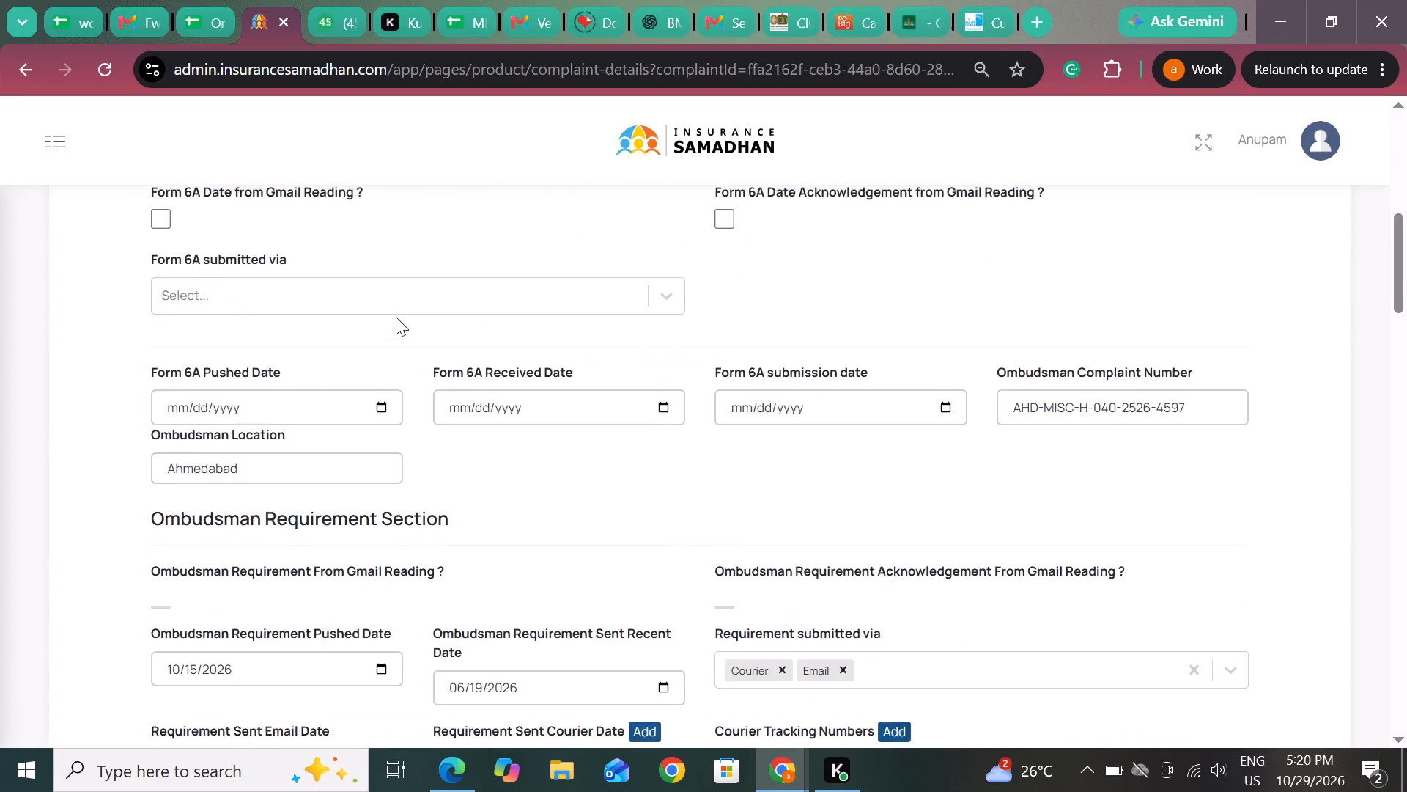
{"action": "scroll", "coordinate": [396, 317], "scroll_direction": "down", "scroll_amount": 4}
{"action": "scroll", "coordinate": [923, 340], "scroll_direction": "up", "scroll_amount": 12}
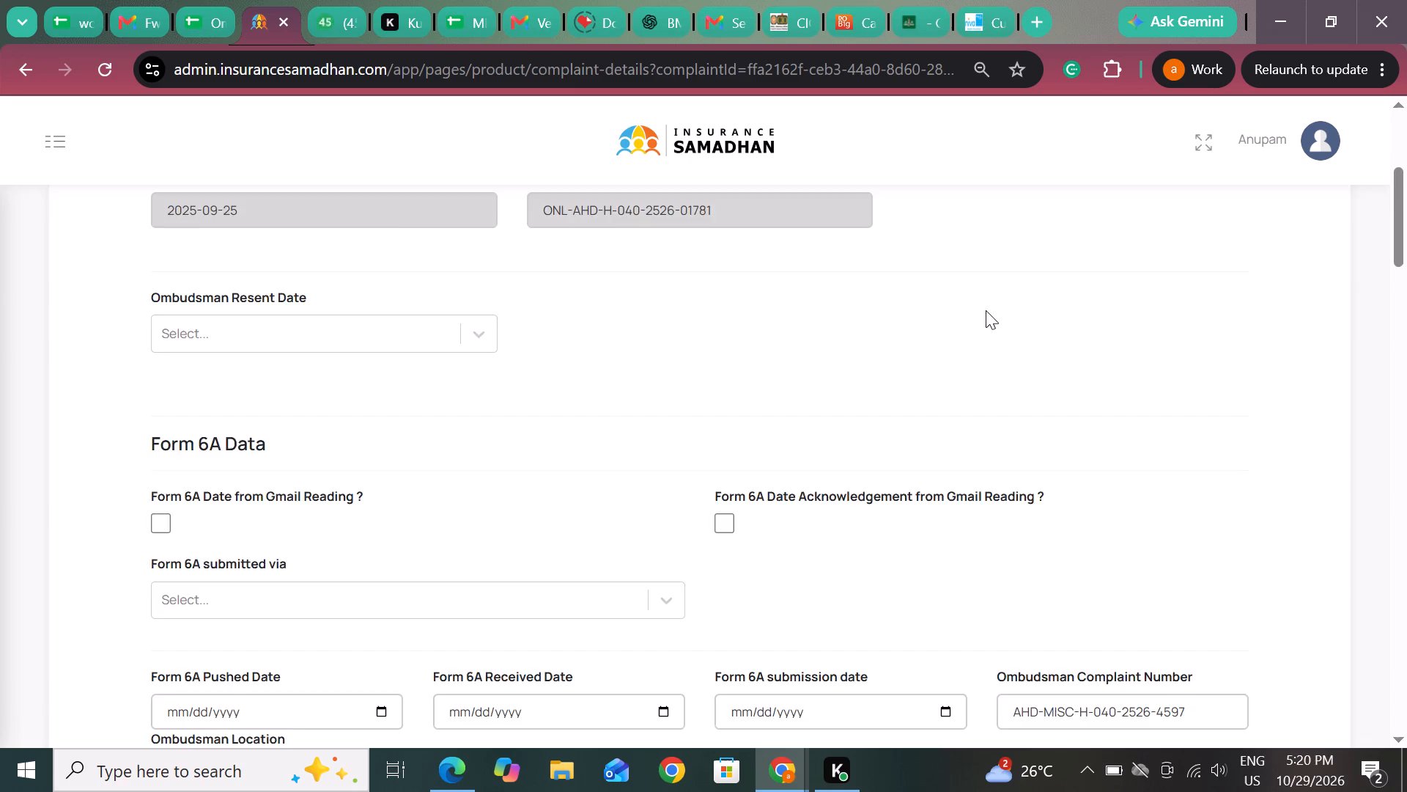
Review the complaint's communication log and close it.
{"action": "left_click", "coordinate": [565, 222]}
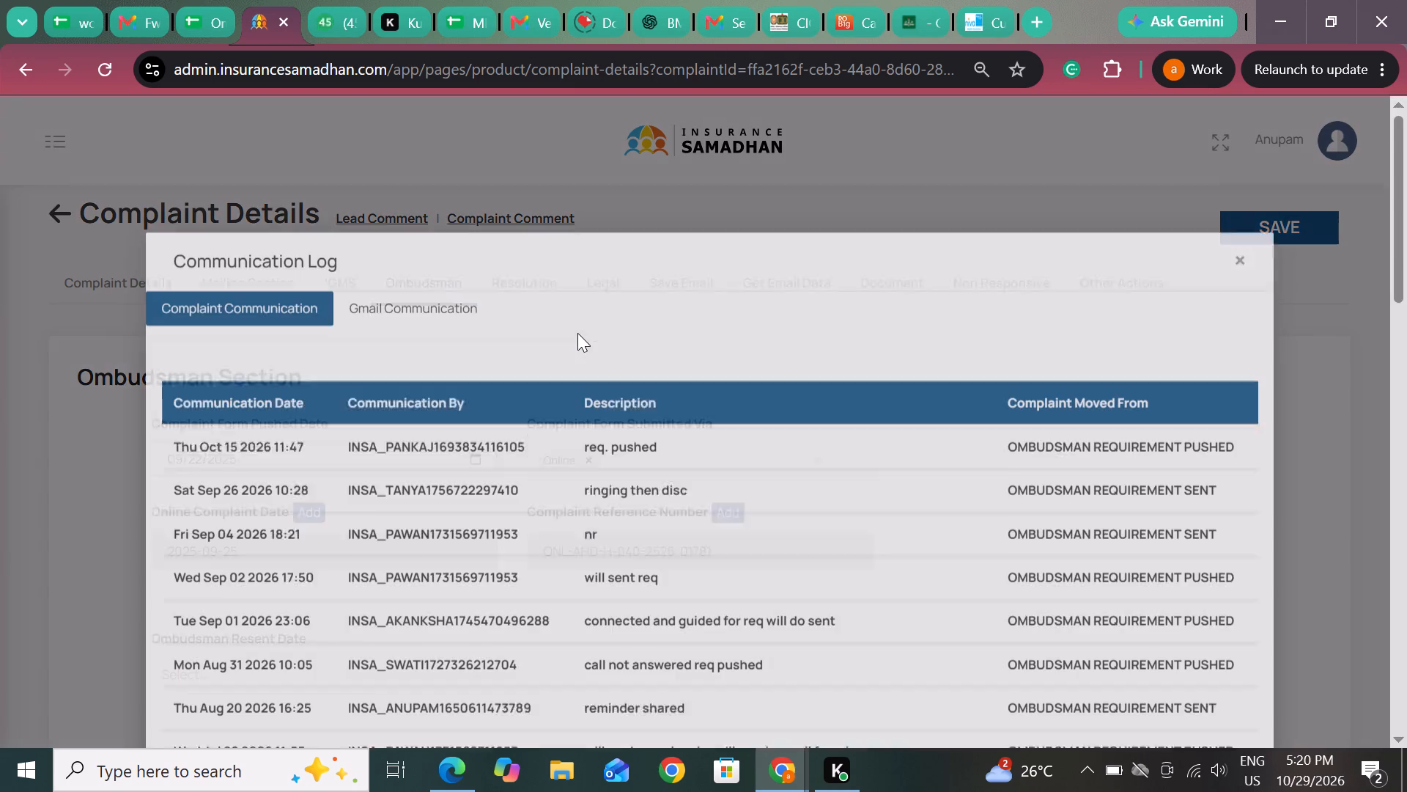
{"action": "left_click", "coordinate": [669, 206]}
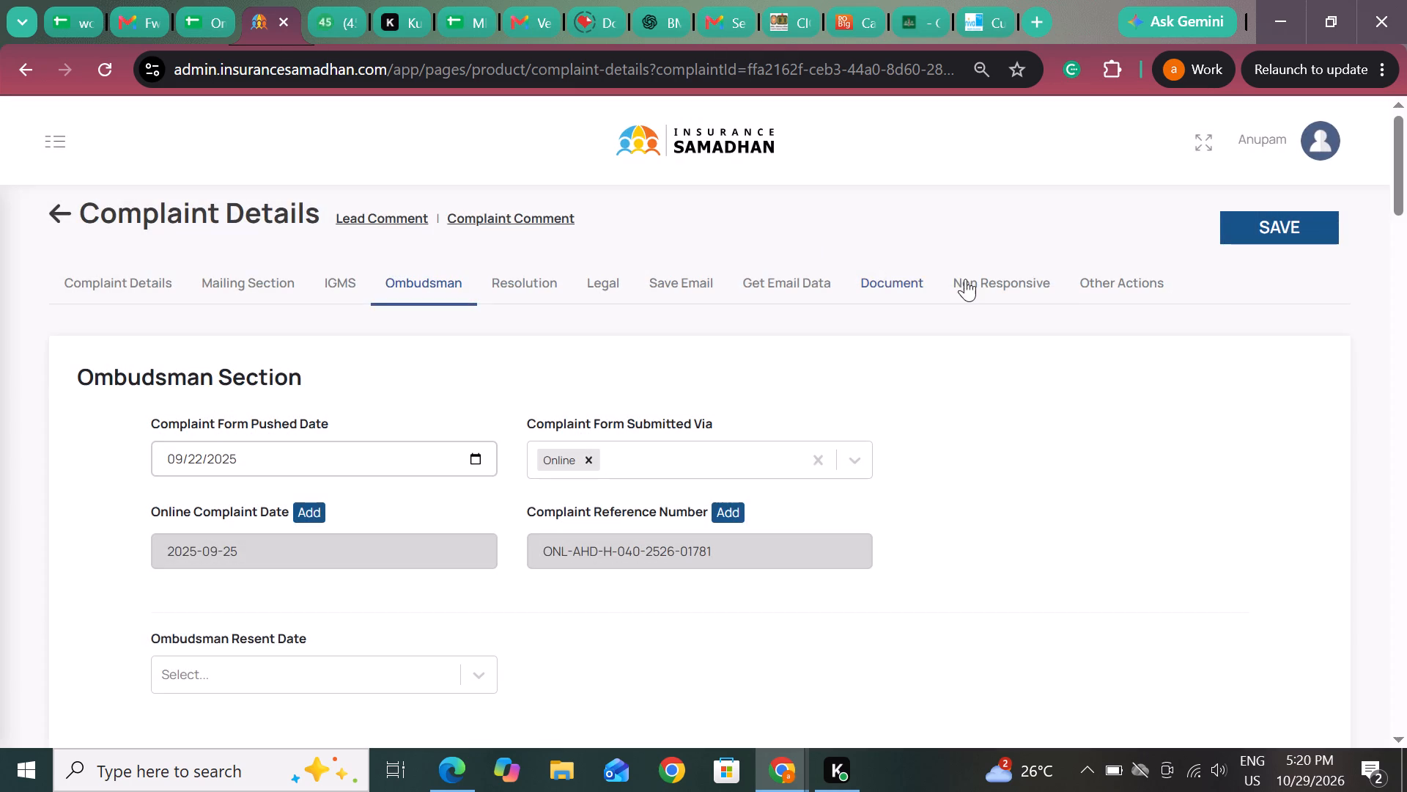
Generate the Form 6A Reminder Mail to the Ombudsman from the complaint's other actions, check its text and send it.
{"action": "left_click", "coordinate": [1122, 281]}
{"action": "scroll", "coordinate": [560, 294], "scroll_direction": "down", "scroll_amount": 5}
{"action": "left_click", "coordinate": [161, 458]}
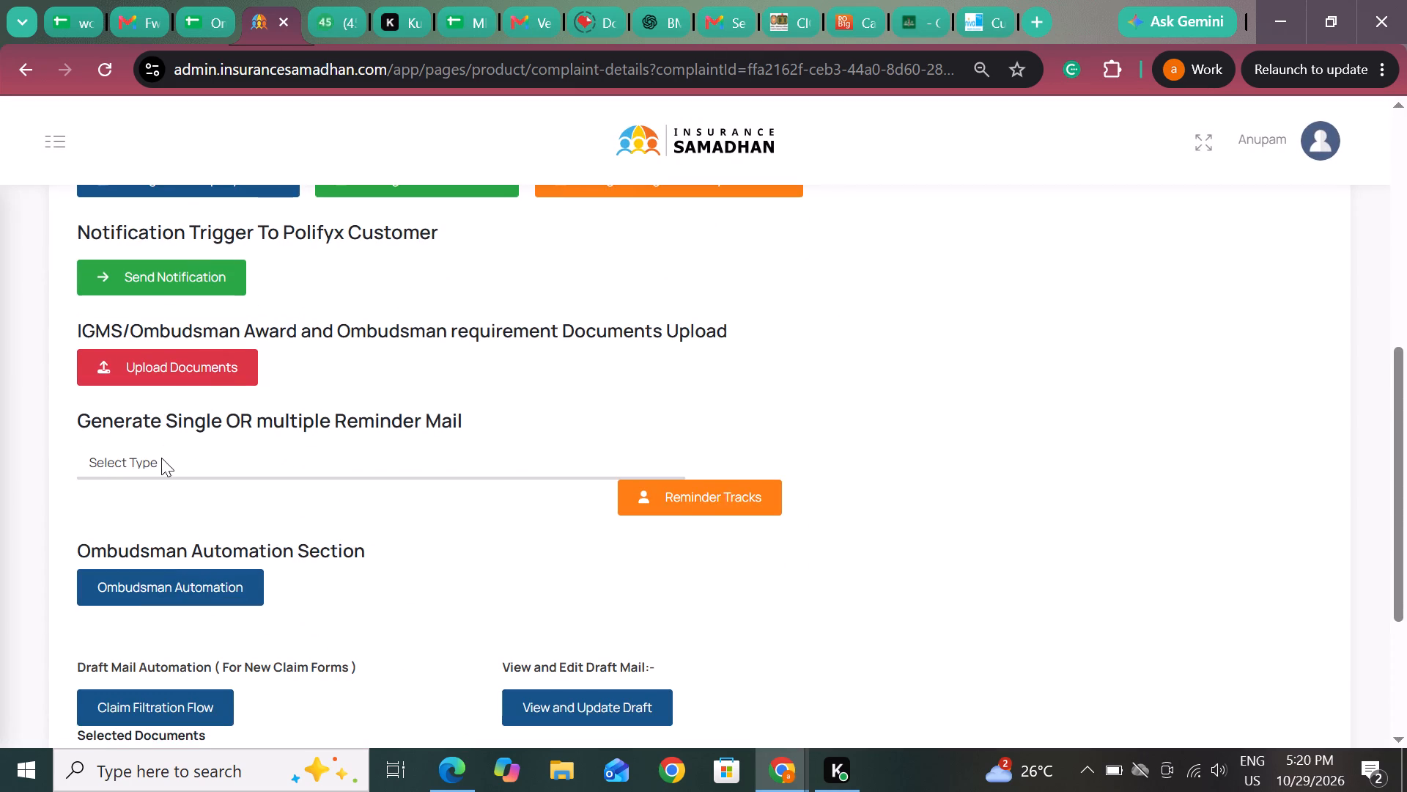
{"action": "left_click", "coordinate": [147, 522]}
{"action": "scroll", "coordinate": [437, 348], "scroll_direction": "down", "scroll_amount": 5}
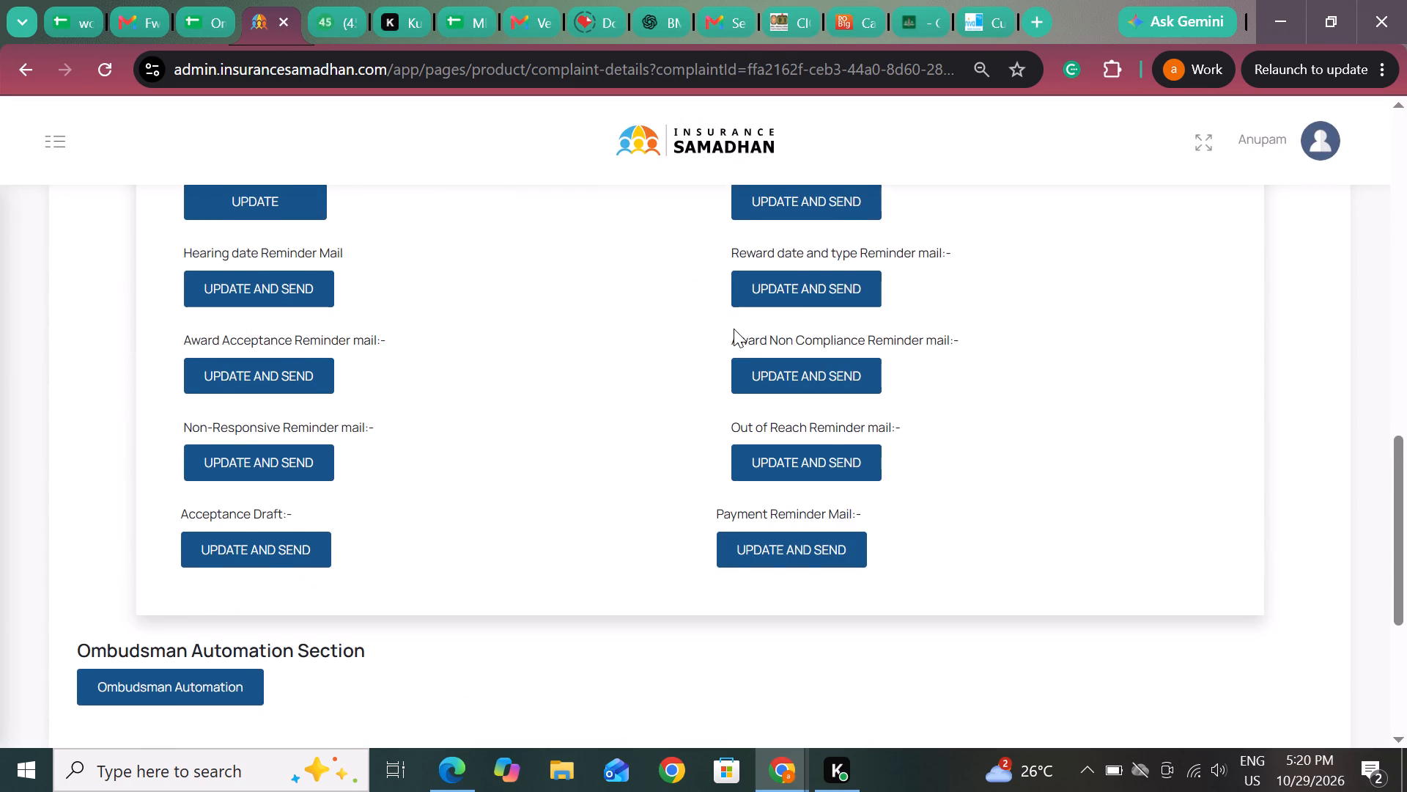
{"action": "scroll", "coordinate": [734, 329], "scroll_direction": "up", "scroll_amount": 2}
{"action": "scroll", "coordinate": [284, 426], "scroll_direction": "down", "scroll_amount": 1}
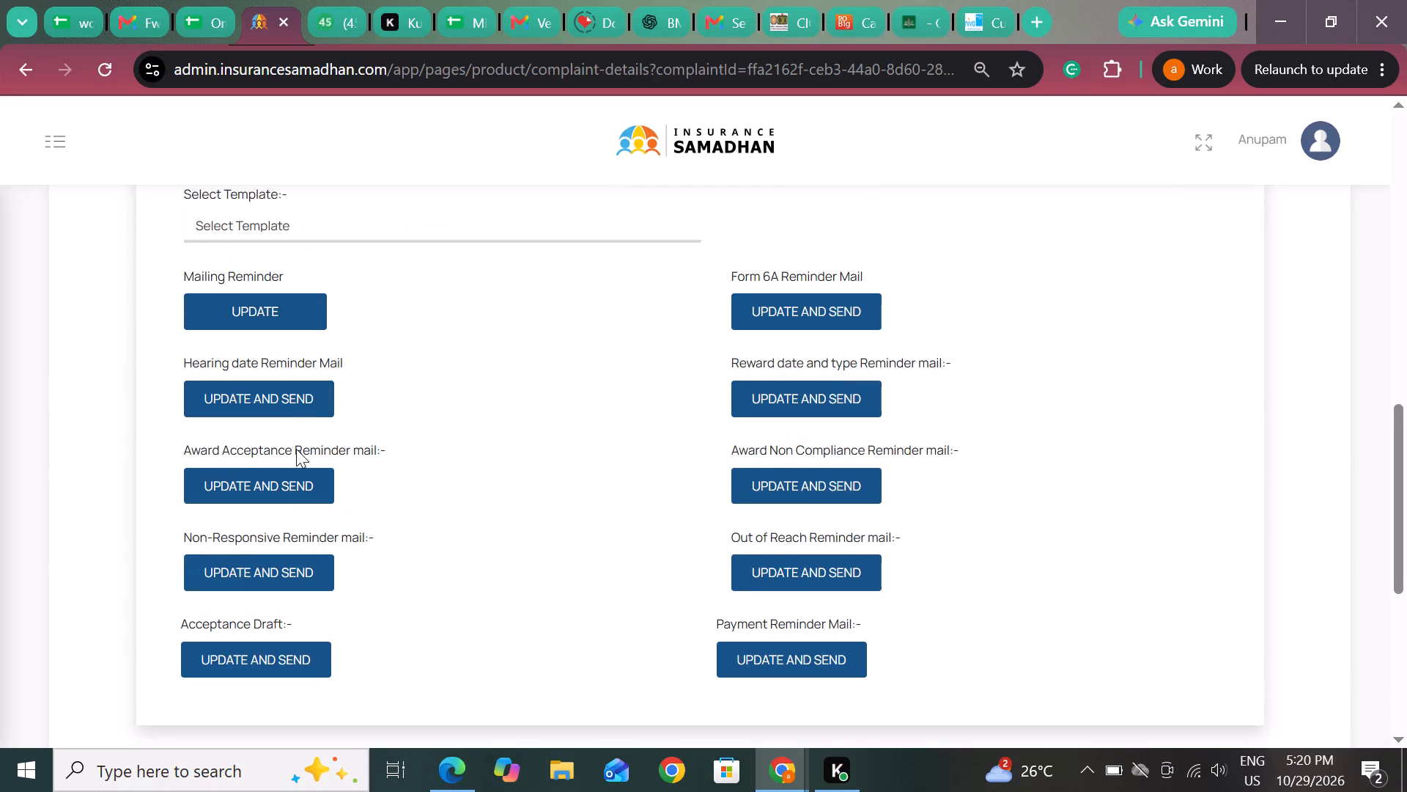
{"action": "left_click", "coordinate": [804, 304]}
{"action": "scroll", "coordinate": [693, 376], "scroll_direction": "down", "scroll_amount": 6}
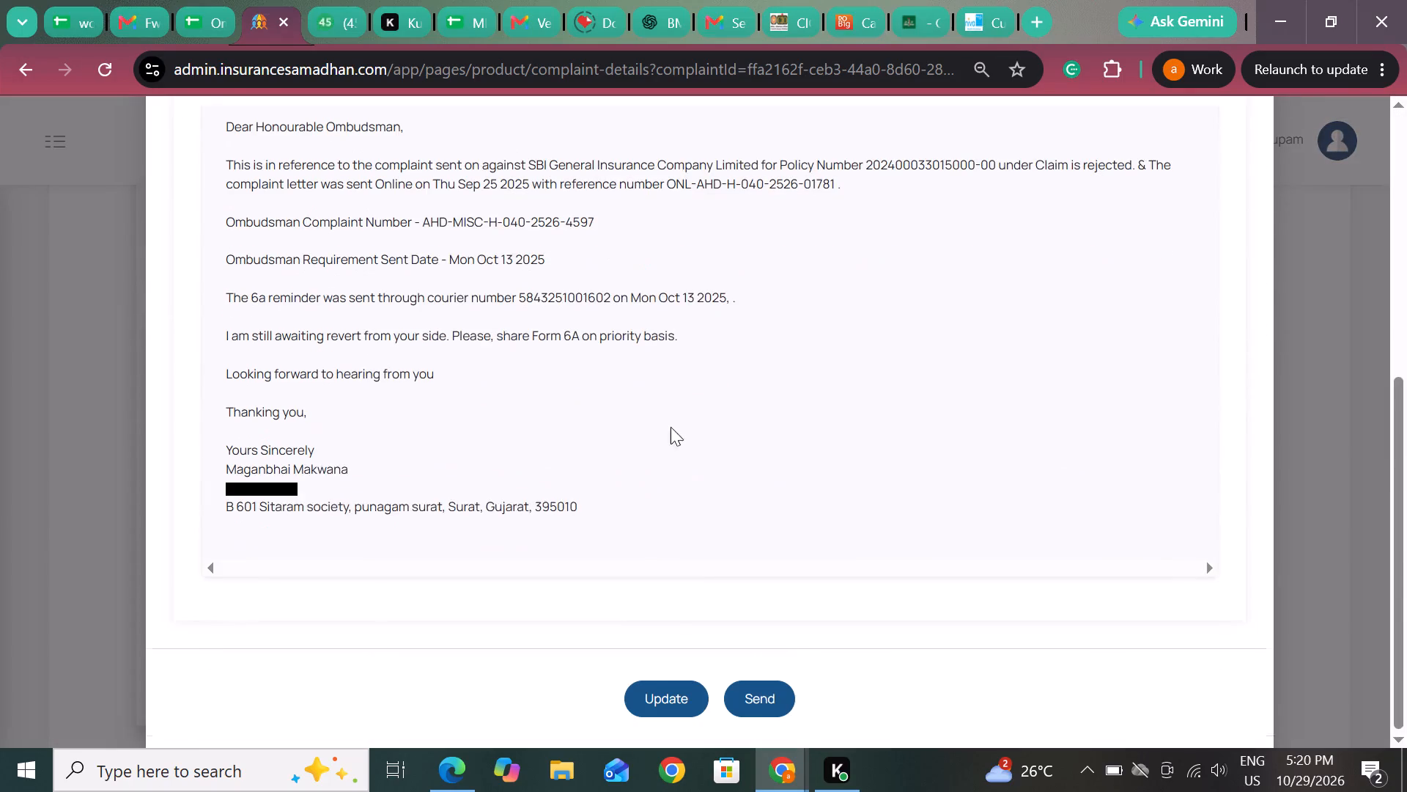
{"action": "scroll", "coordinate": [671, 427], "scroll_direction": "down", "scroll_amount": 6}
{"action": "left_click", "coordinate": [772, 706]}
{"action": "left_click", "coordinate": [795, 216]}
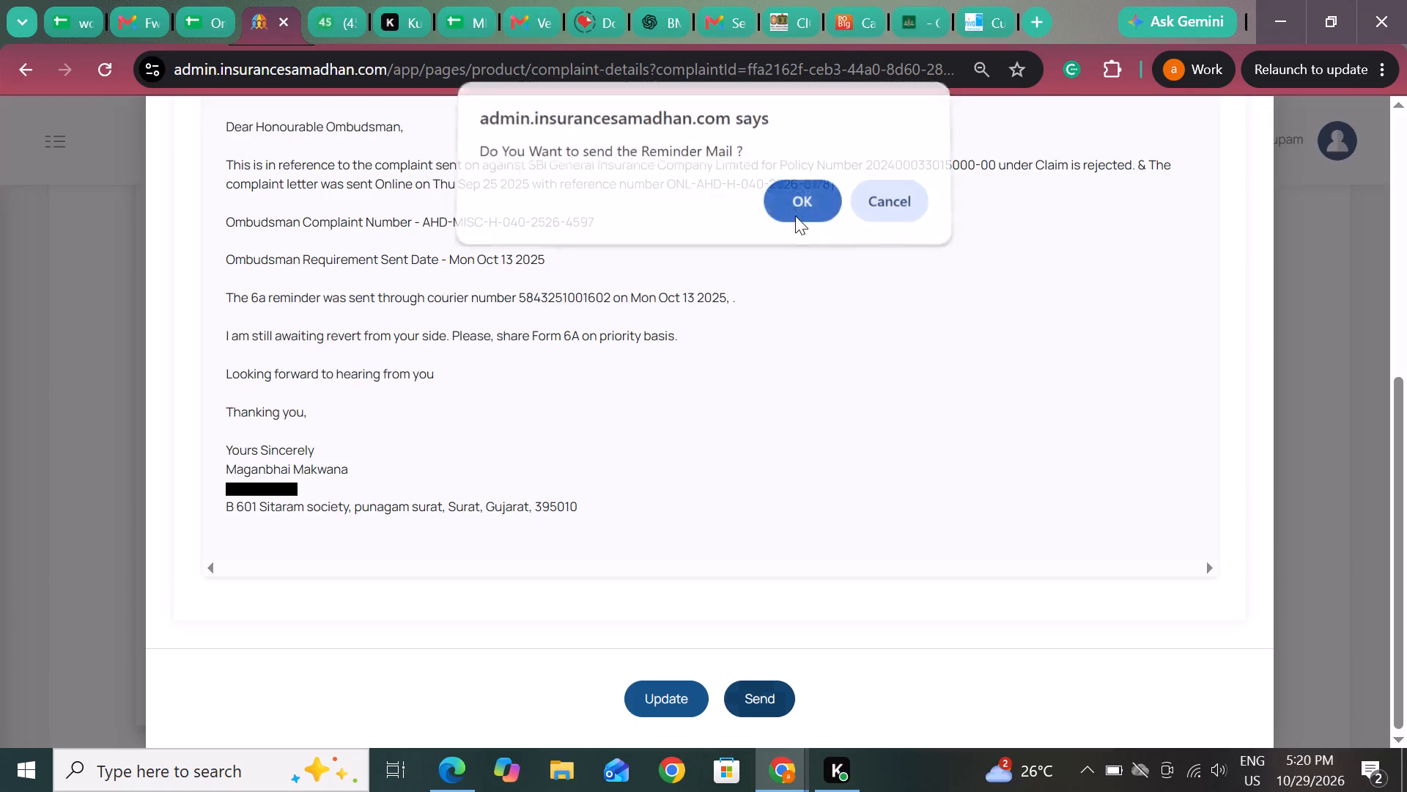
{"action": "scroll", "coordinate": [580, 376], "scroll_direction": "up", "scroll_amount": 15}
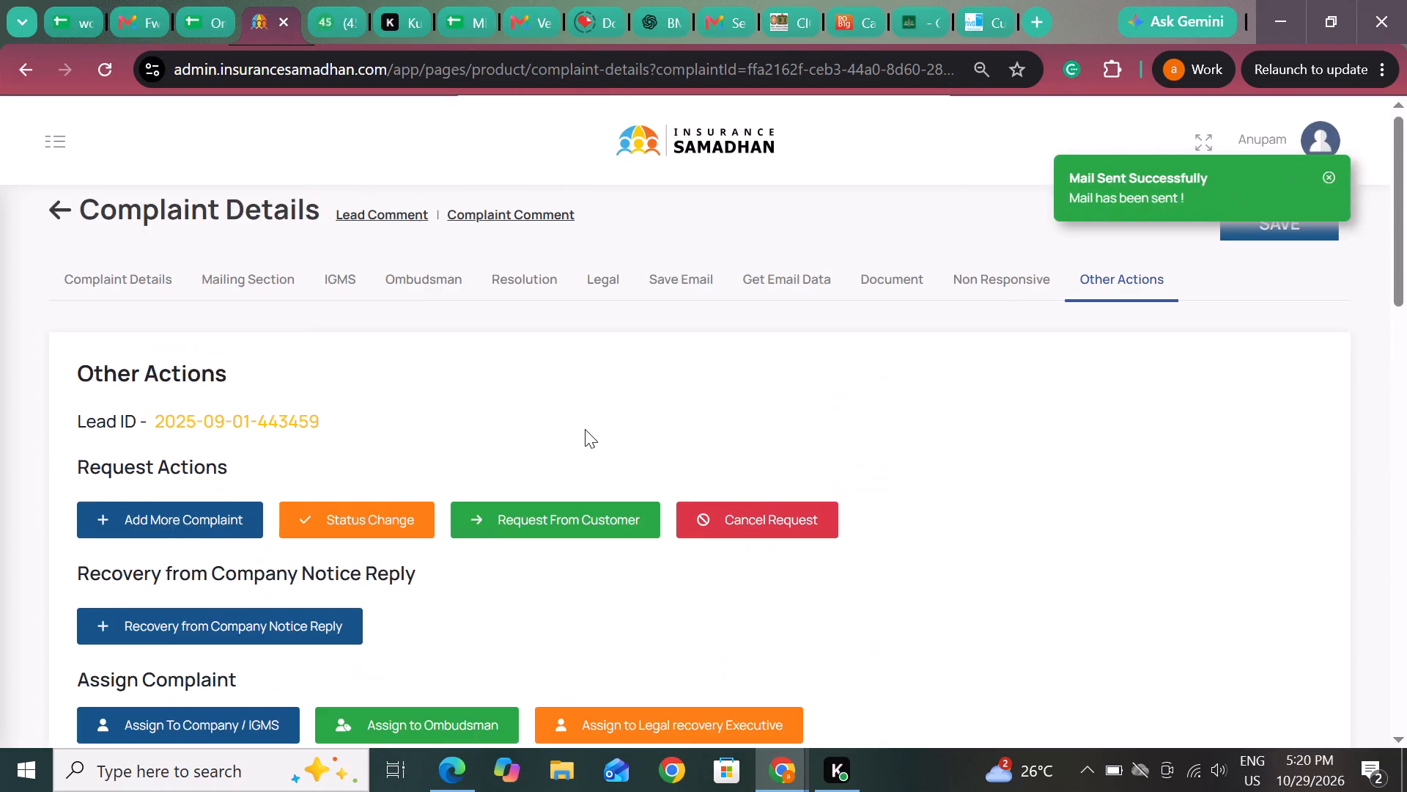
{"action": "scroll", "coordinate": [585, 429], "scroll_direction": "up", "scroll_amount": 6}
{"action": "scroll", "coordinate": [533, 393], "scroll_direction": "up", "scroll_amount": 5}
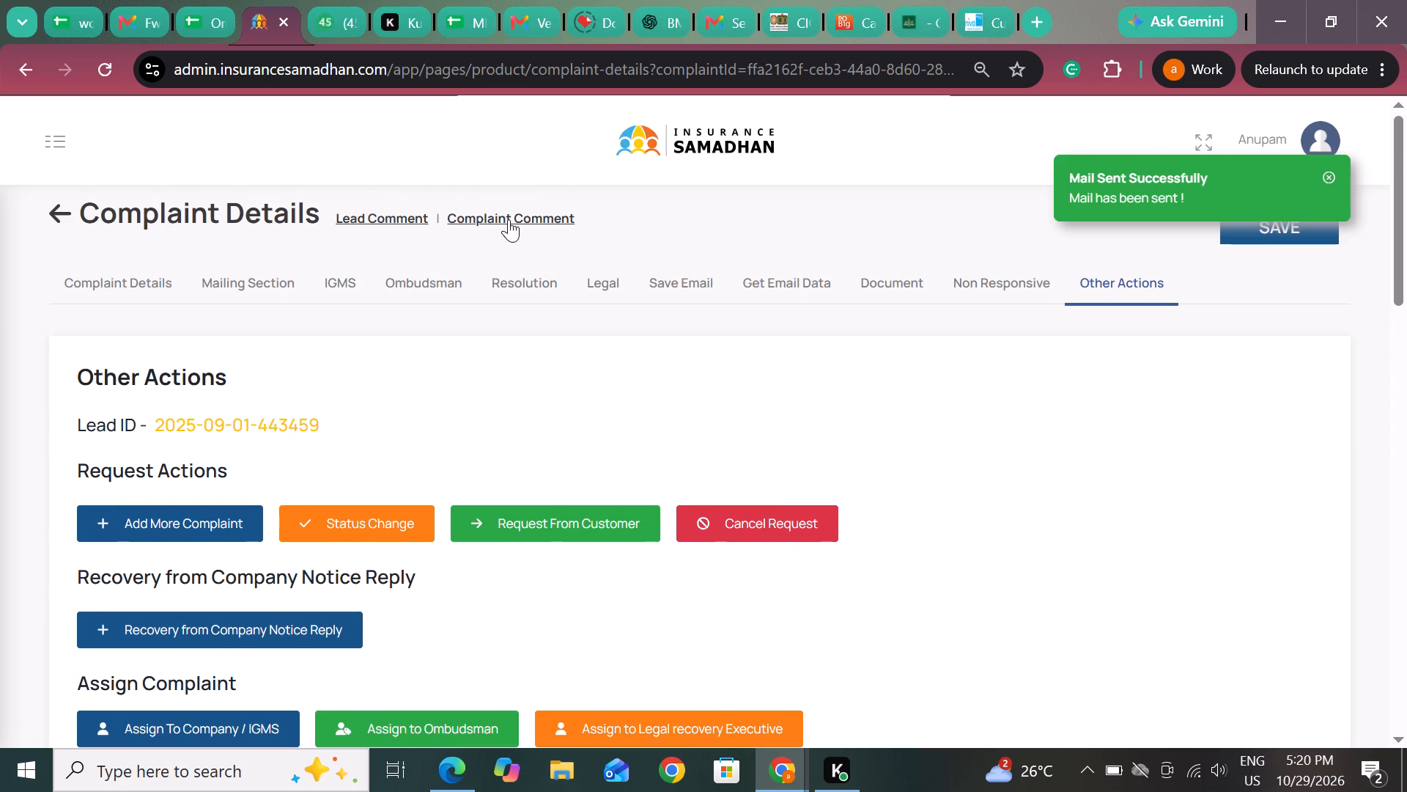
Add the comment "reminder shared" to the complaint's communication log, dated 10/29/2026, and save it.
{"action": "left_click", "coordinate": [509, 219]}
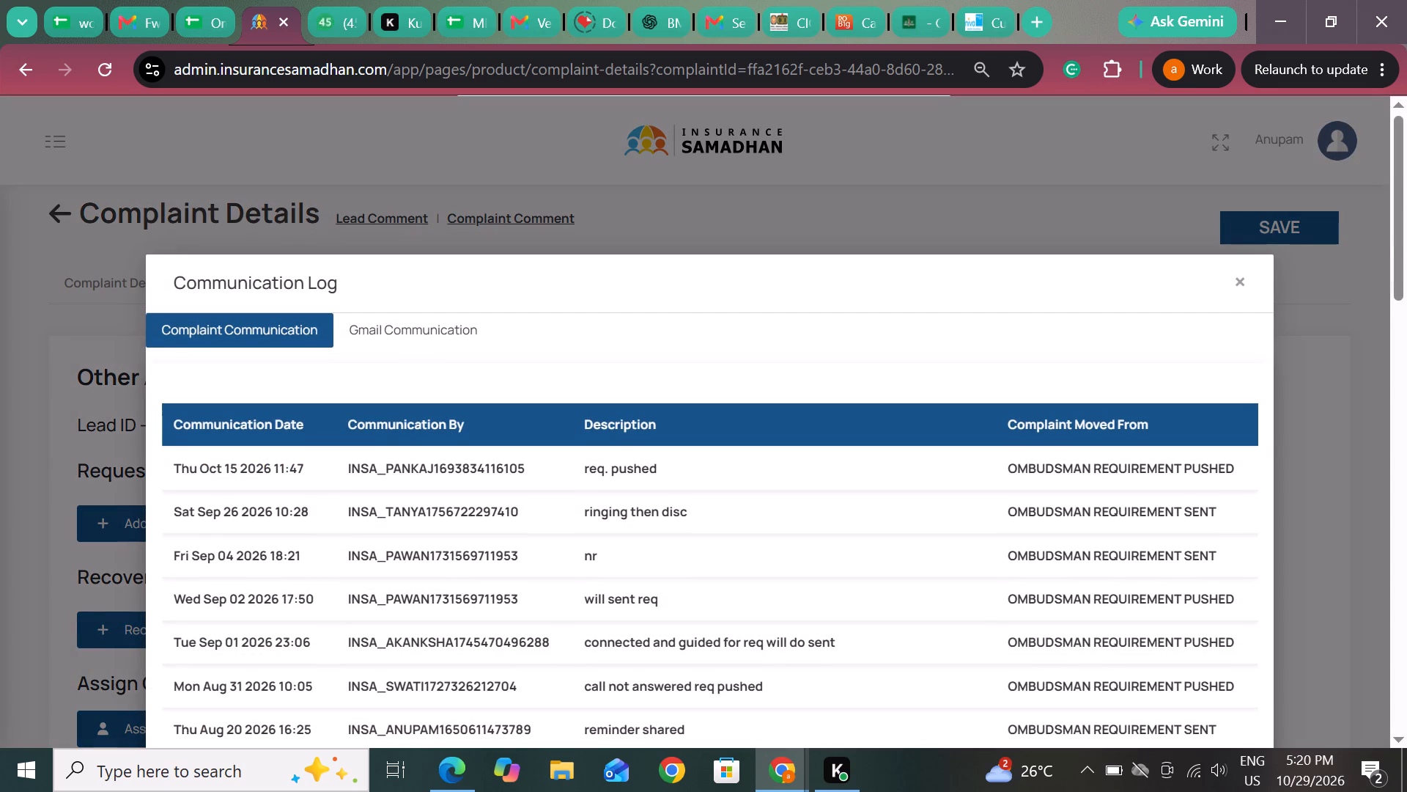
{"action": "scroll", "coordinate": [625, 427], "scroll_direction": "down", "scroll_amount": 14}
{"action": "scroll", "coordinate": [706, 623], "scroll_direction": "down", "scroll_amount": 8}
{"action": "left_click", "coordinate": [797, 694]}
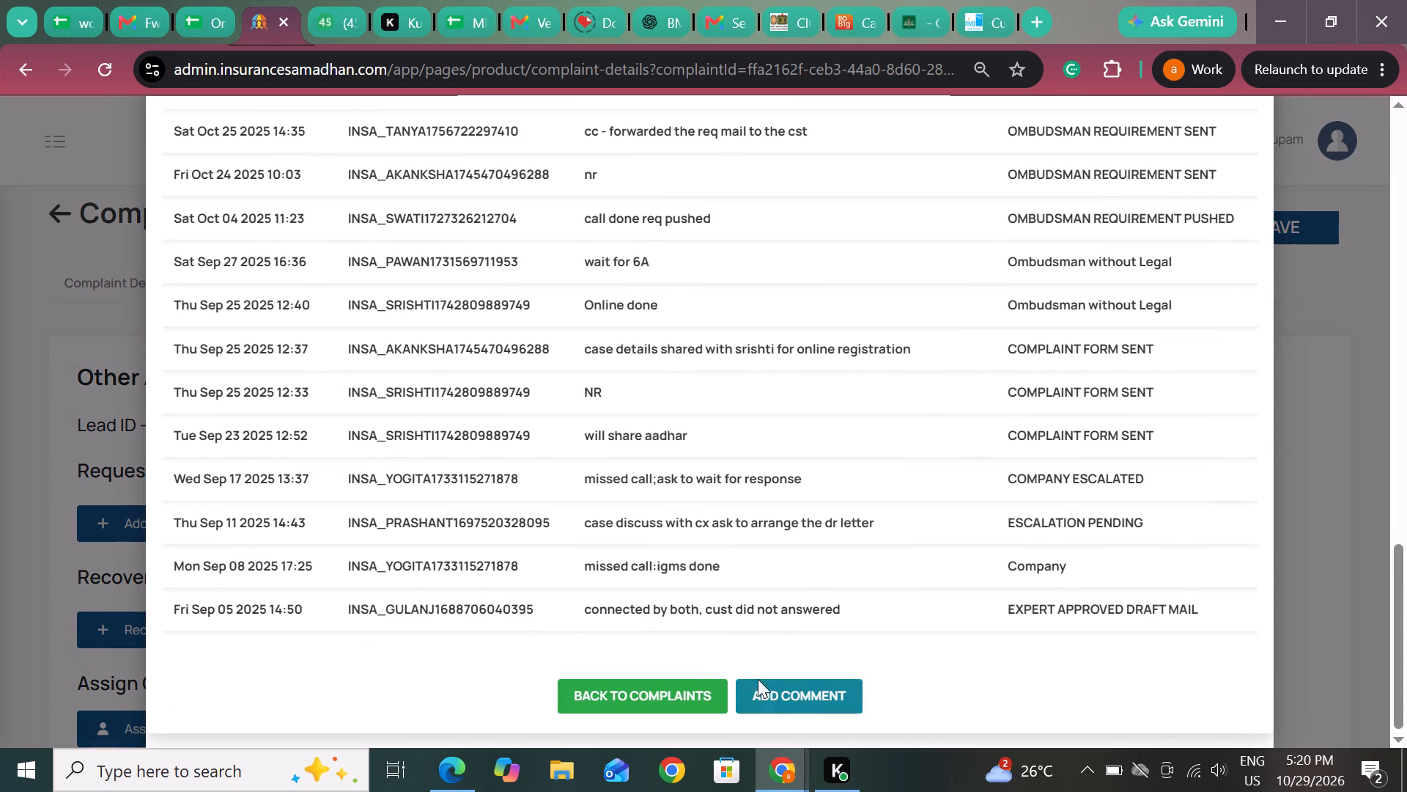
{"action": "left_click", "coordinate": [613, 540]}
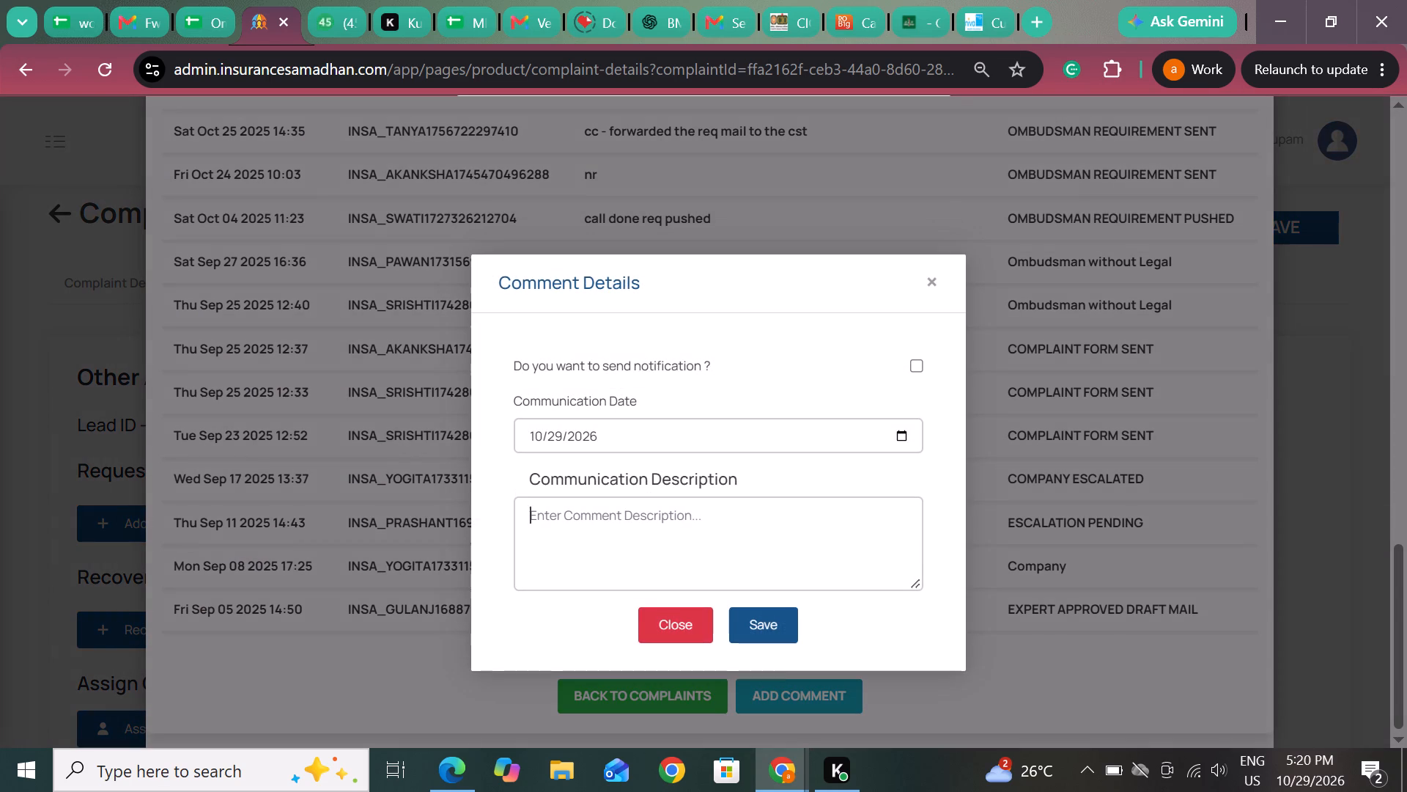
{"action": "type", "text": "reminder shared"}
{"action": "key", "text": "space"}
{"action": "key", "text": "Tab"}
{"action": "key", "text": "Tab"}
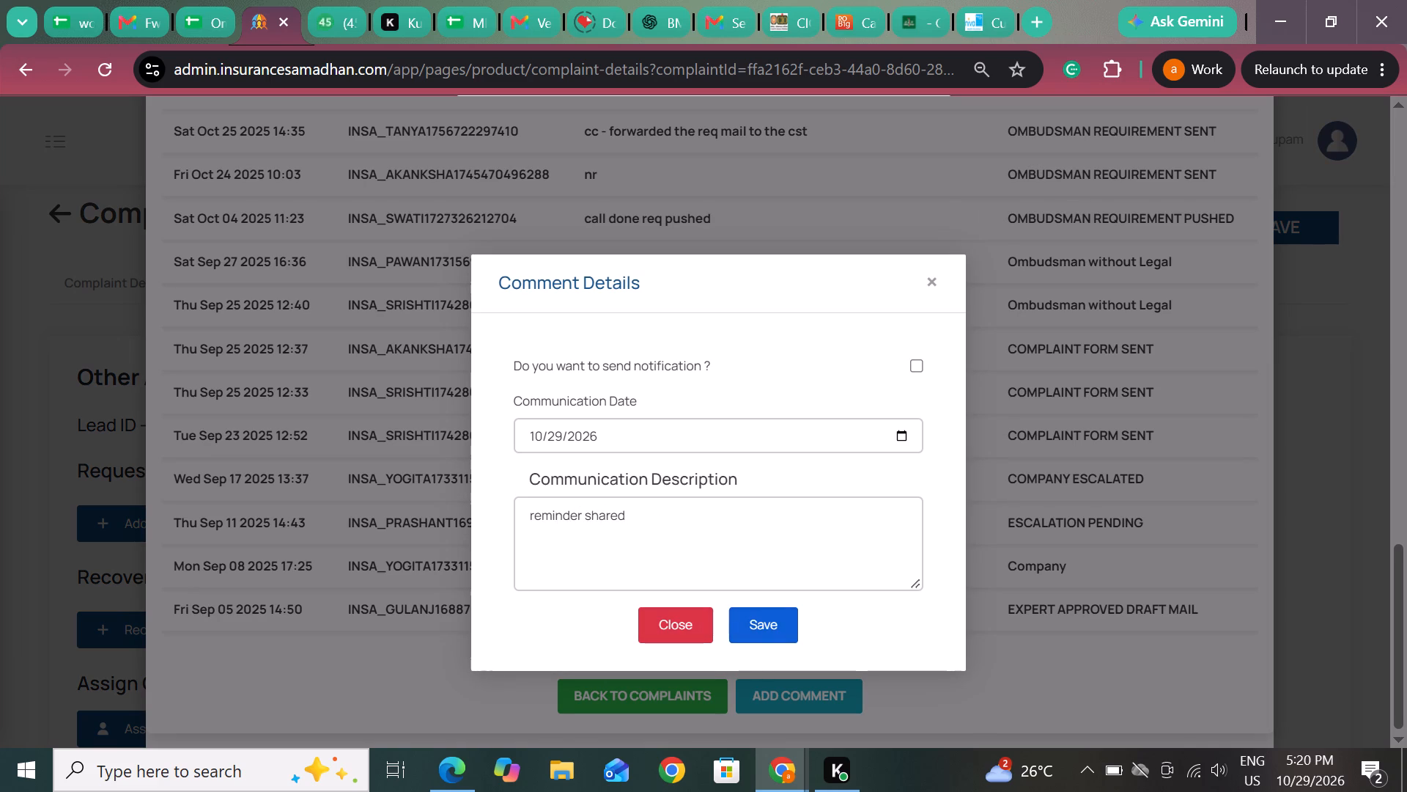
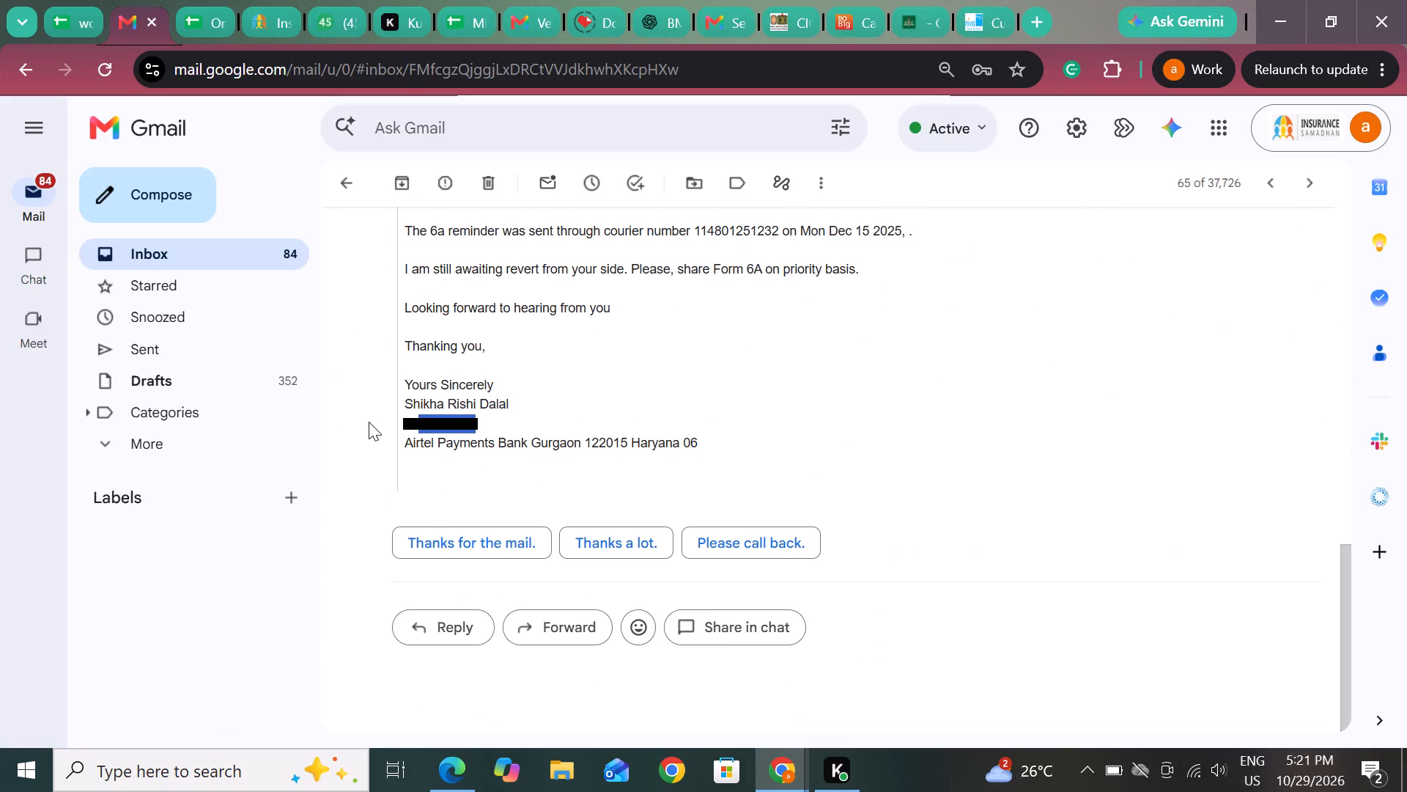
Copy the customer's number from the reminder email's signature and search the admin portal's Form 6a Received Complaints list for it.
{"action": "key", "text": "ctrl+c"}
{"action": "key", "text": "ctrl+c"}
{"action": "key", "text": "ctrl+c"}
{"action": "key", "text": "ctrl+c"}
{"action": "left_click", "coordinate": [269, 26]}
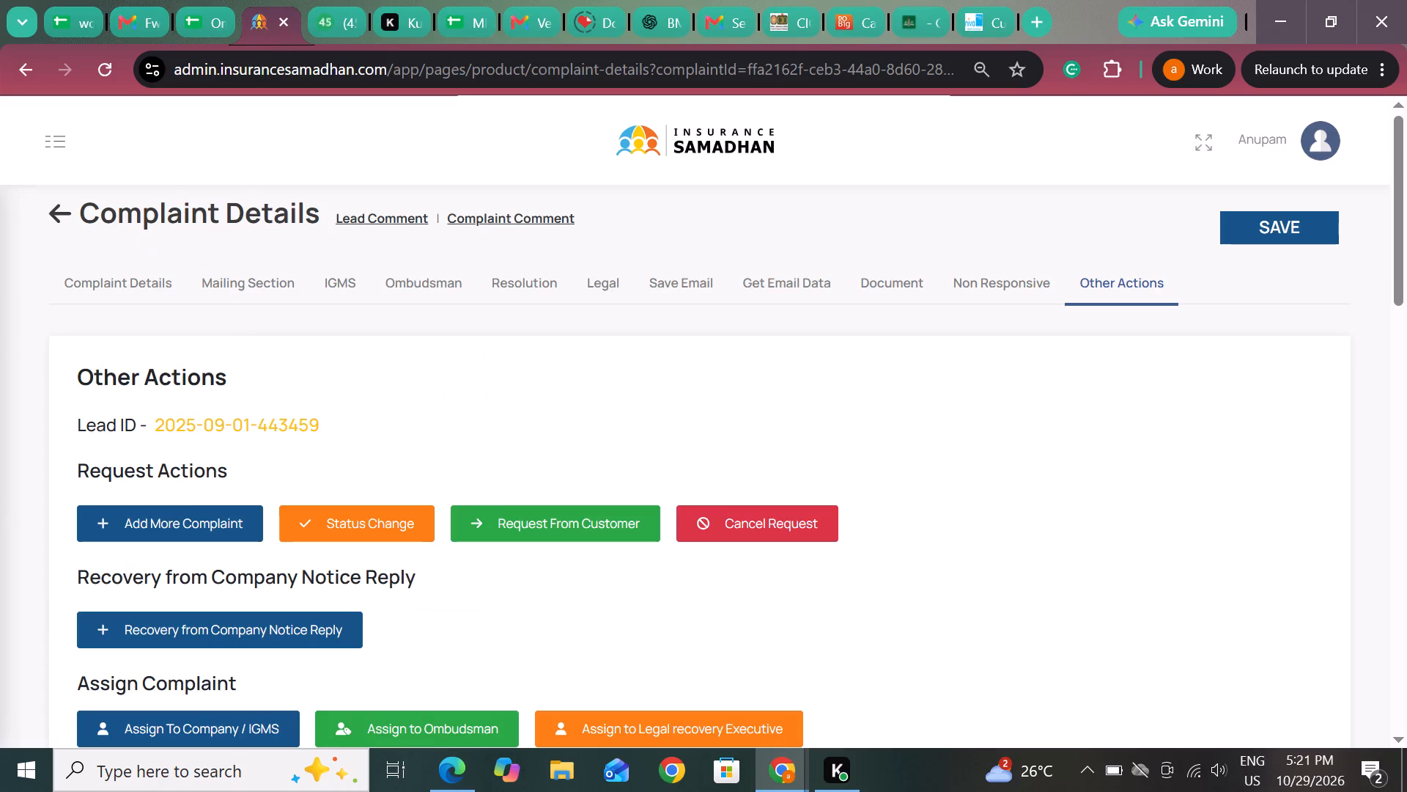
{"action": "left_click", "coordinate": [48, 211]}
{"action": "left_click", "coordinate": [54, 217]}
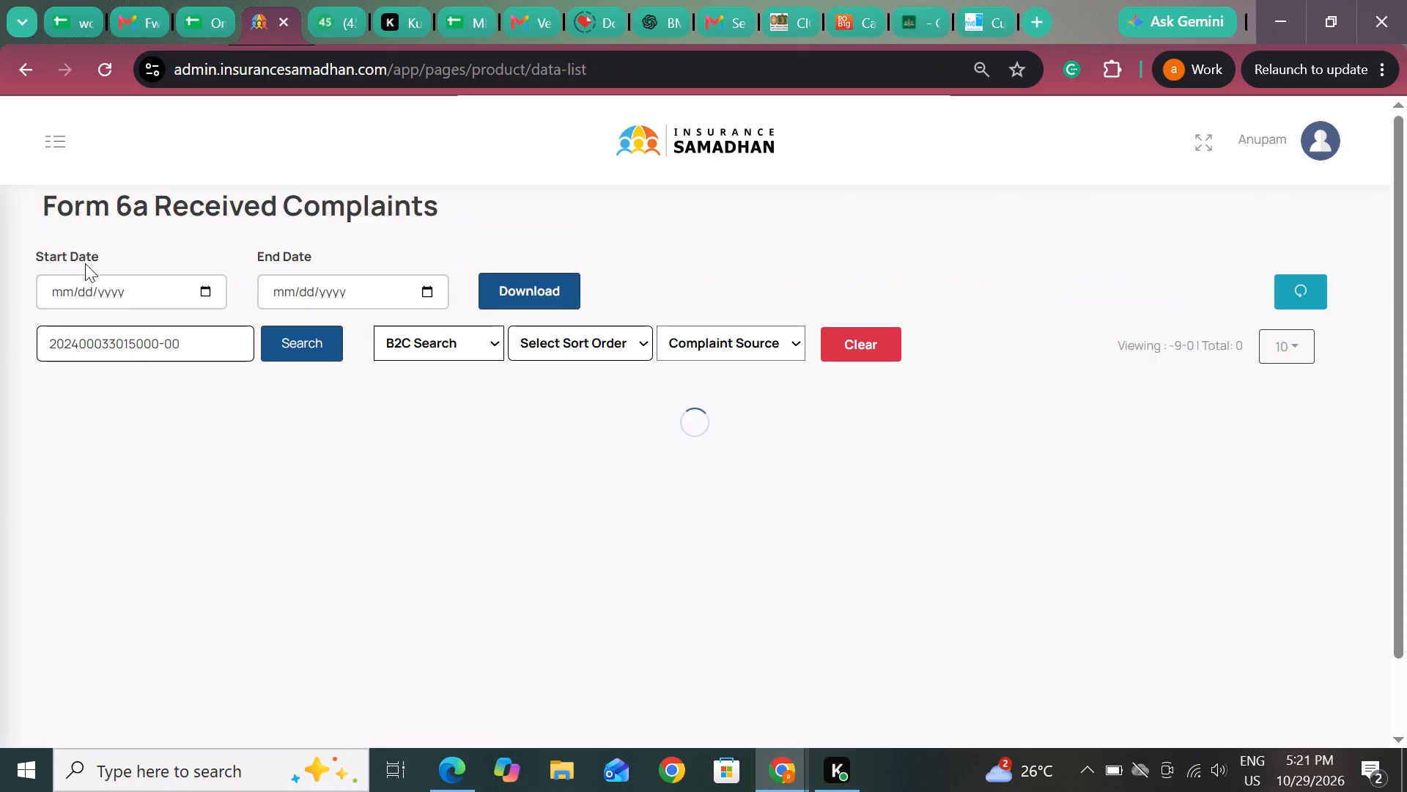
{"action": "triple_click", "coordinate": [147, 349]}
{"action": "key", "text": "ctrl+v"}
{"action": "left_click", "coordinate": [285, 349]}
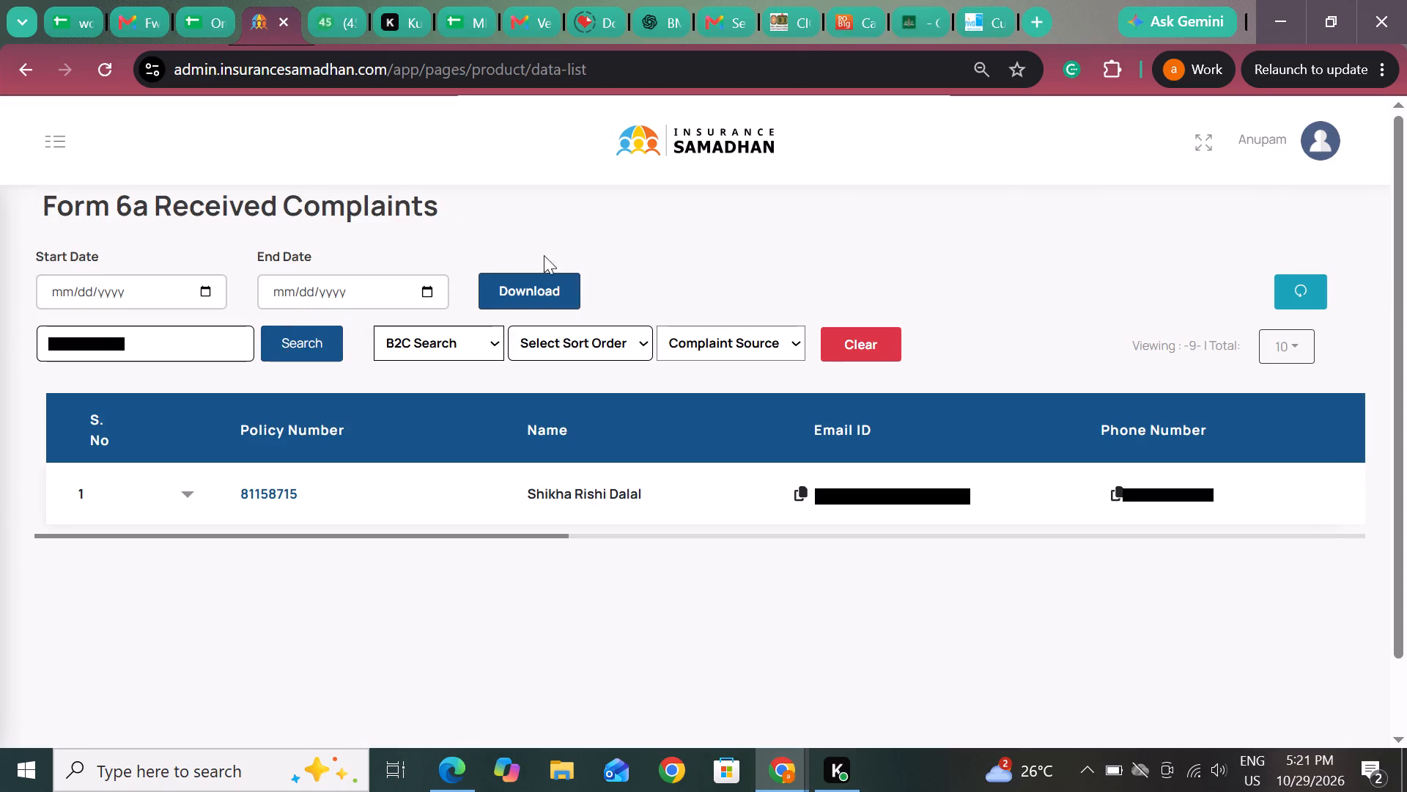
{"action": "scroll", "coordinate": [580, 491], "scroll_direction": "left", "scroll_amount": 1}
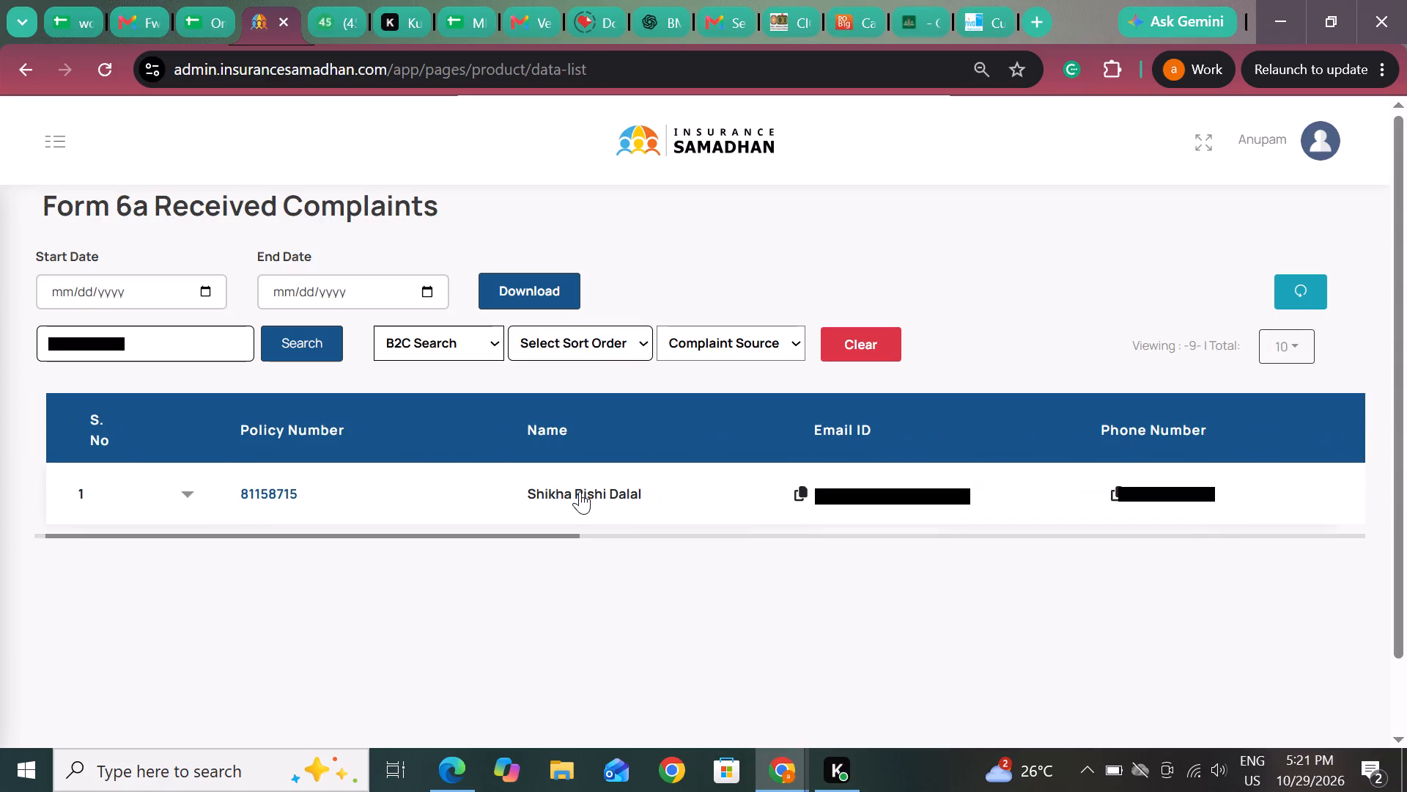
Copy the customer's phone number from the complaint row in the Form 6a Received Complaints list.
{"action": "scroll", "coordinate": [695, 483], "scroll_direction": "up", "scroll_amount": 1}
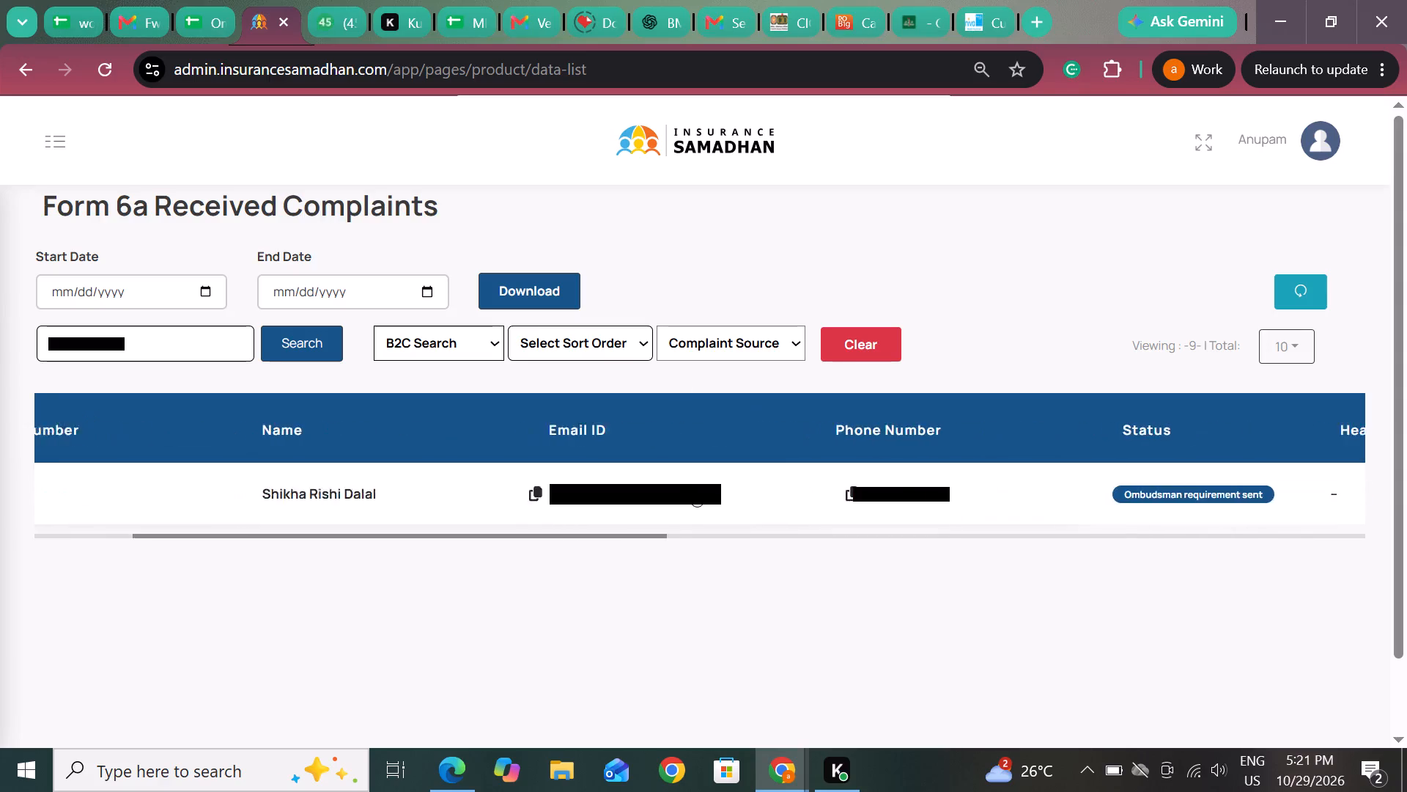
{"action": "scroll", "coordinate": [693, 484], "scroll_direction": "up", "scroll_amount": 1}
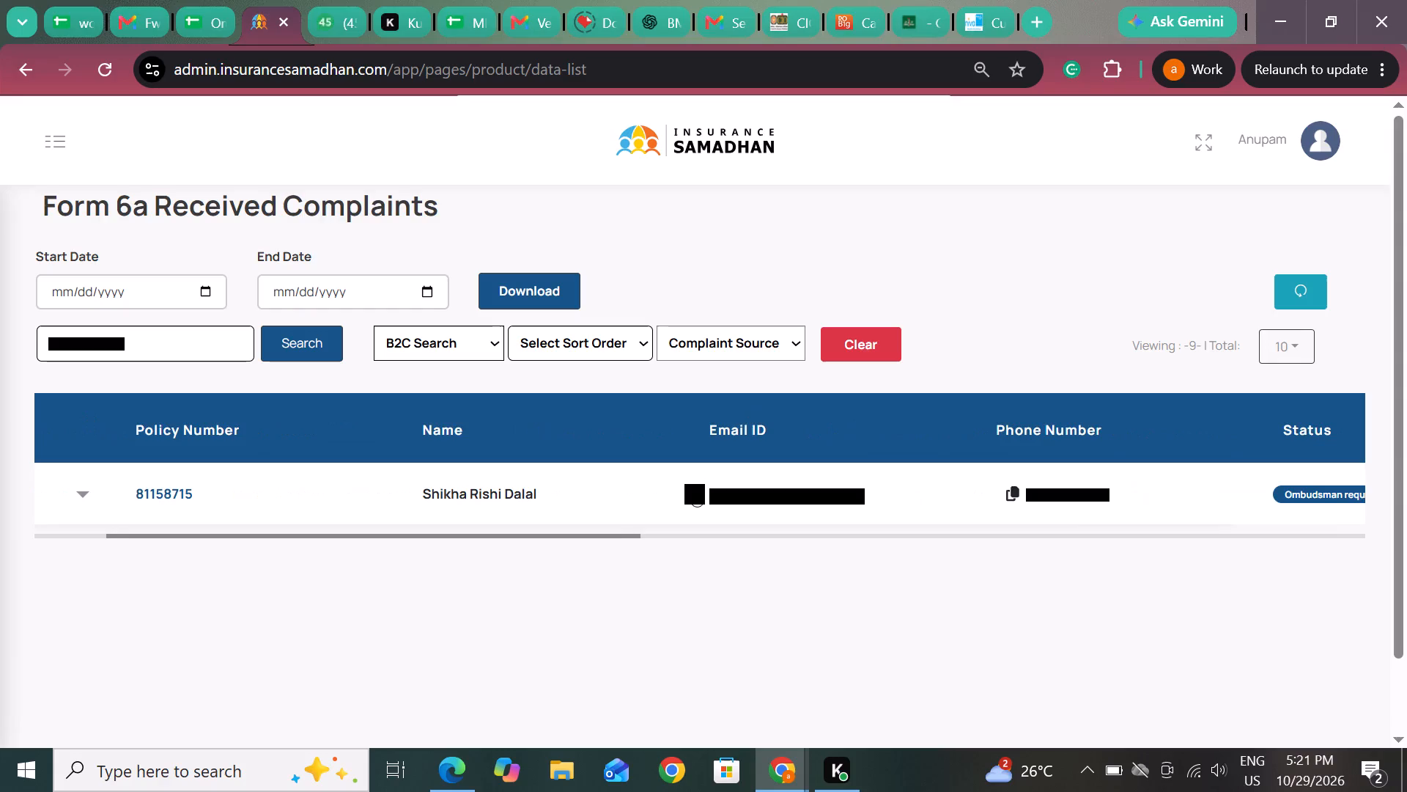
{"action": "scroll", "coordinate": [703, 485], "scroll_direction": "left", "scroll_amount": 1}
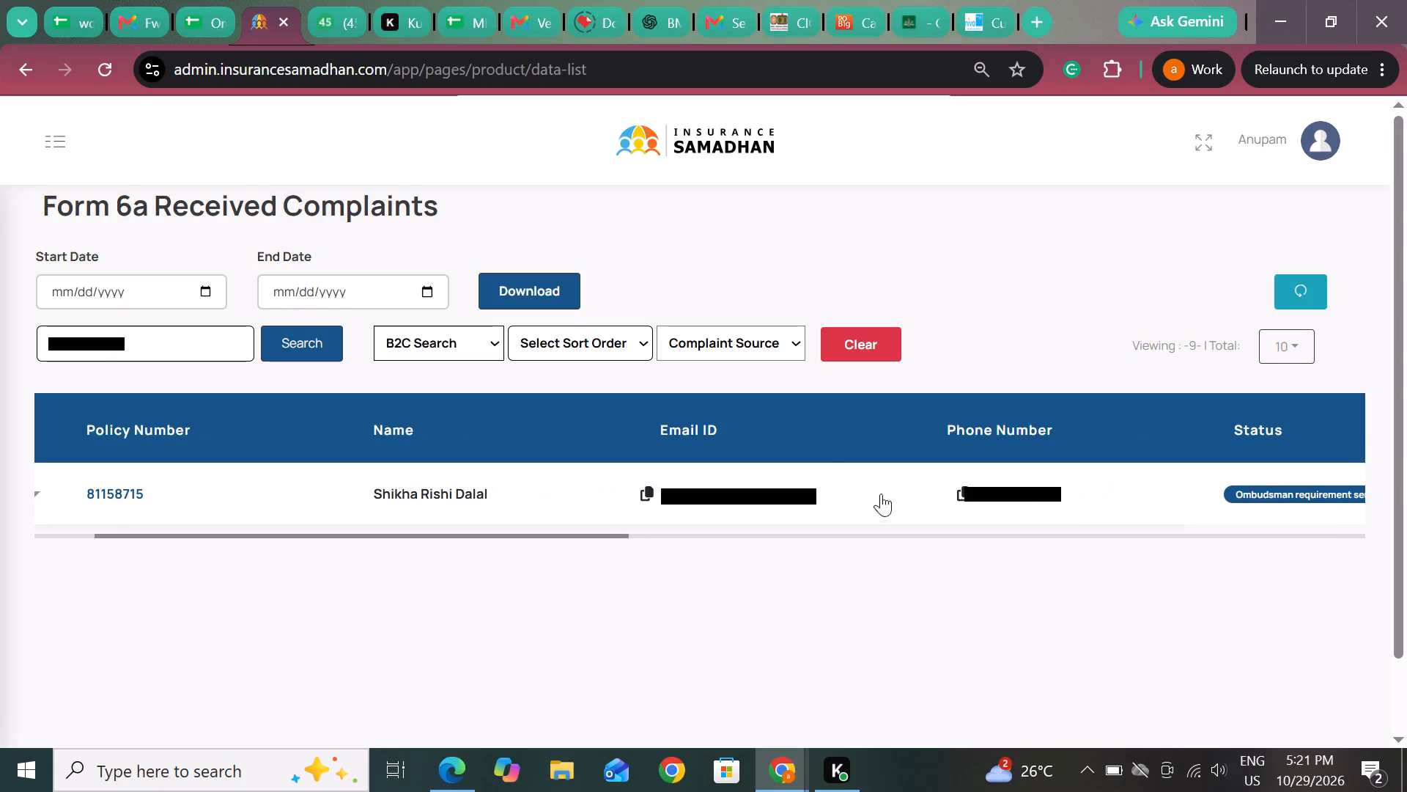
{"action": "scroll", "coordinate": [909, 499], "scroll_direction": "left", "scroll_amount": 1}
{"action": "left_click", "coordinate": [913, 499]}
{"action": "left_click", "coordinate": [913, 499]}
{"action": "scroll", "coordinate": [697, 497], "scroll_direction": "right", "scroll_amount": 4}
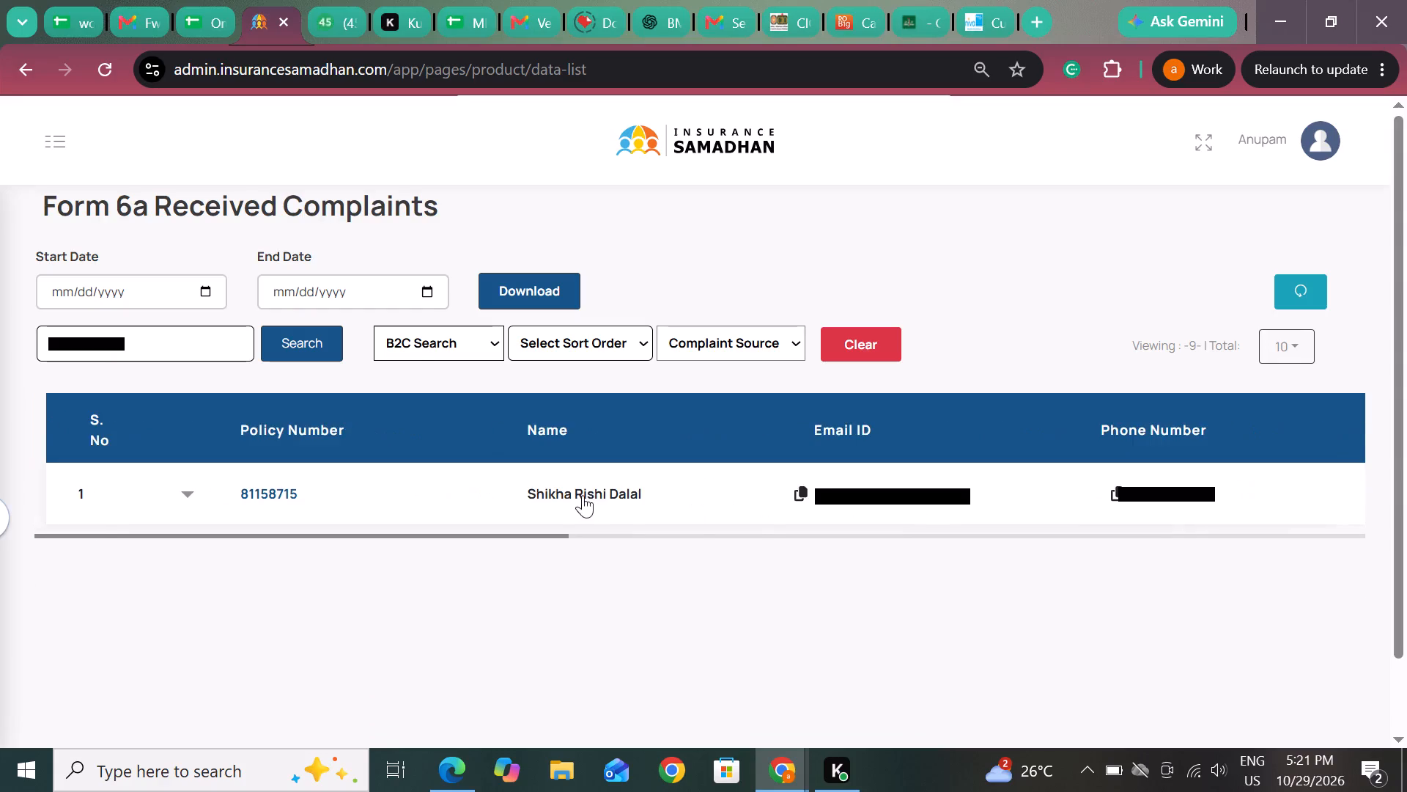
{"action": "scroll", "coordinate": [583, 495], "scroll_direction": "left", "scroll_amount": 3}
{"action": "left_click", "coordinate": [613, 496]}
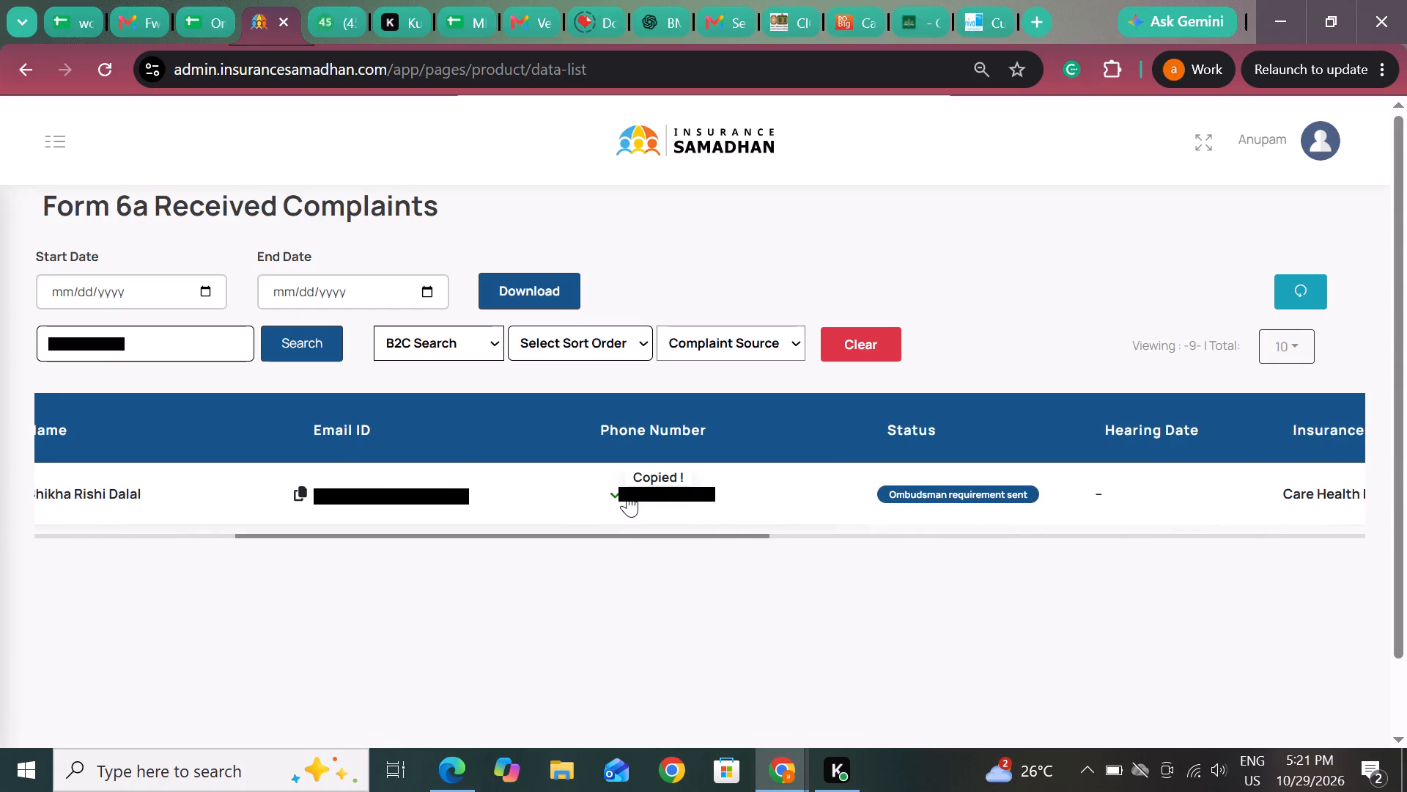
Switch to the Smartflo cloud phone, replace the dialer's destination with the copied customer number and place the call.
{"action": "left_click", "coordinate": [863, 27]}
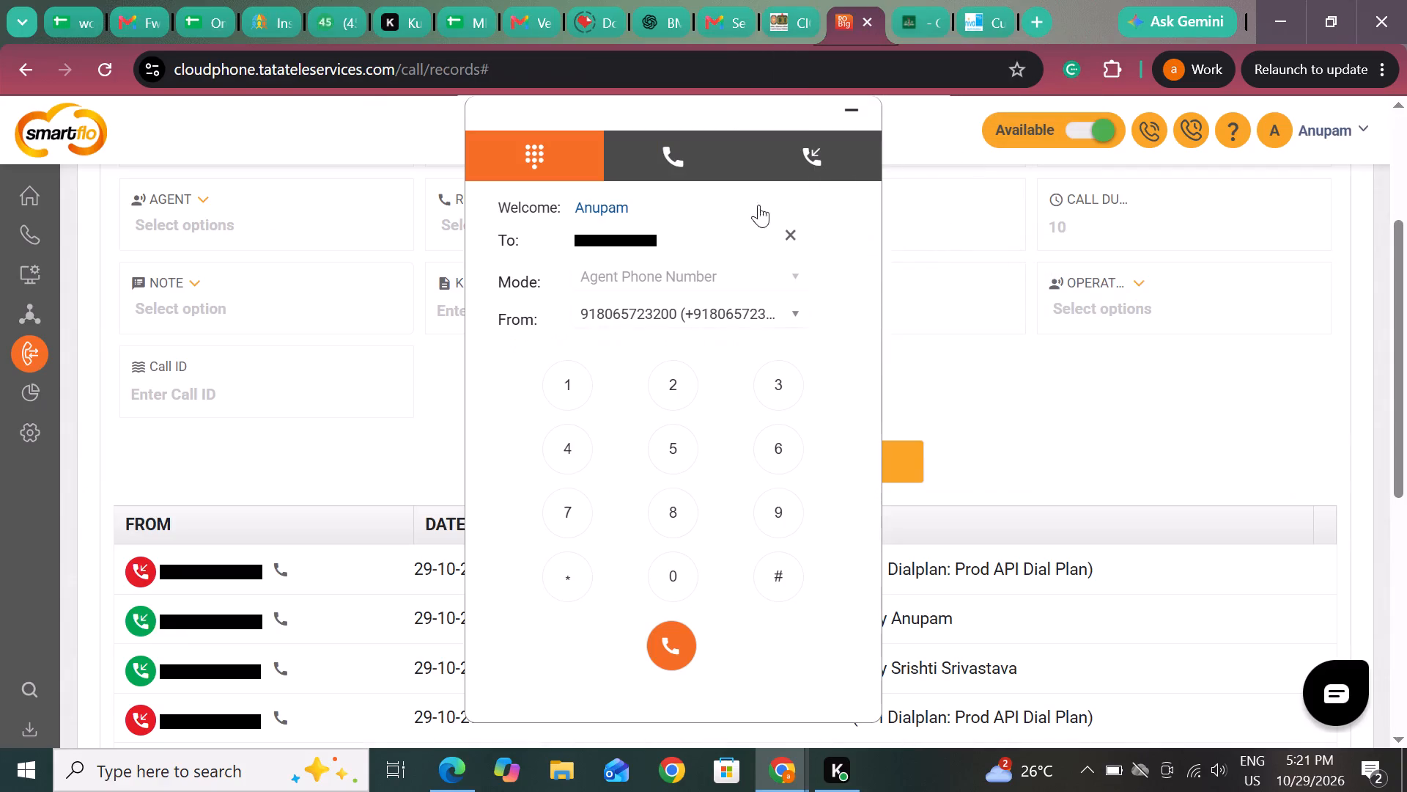
{"action": "double_click", "coordinate": [688, 243], "text": "ctrl"}
{"action": "key", "text": "ctrl+v"}
{"action": "left_click", "coordinate": [653, 631]}
{"action": "scroll", "coordinate": [561, 583], "scroll_direction": "up", "scroll_amount": 6}
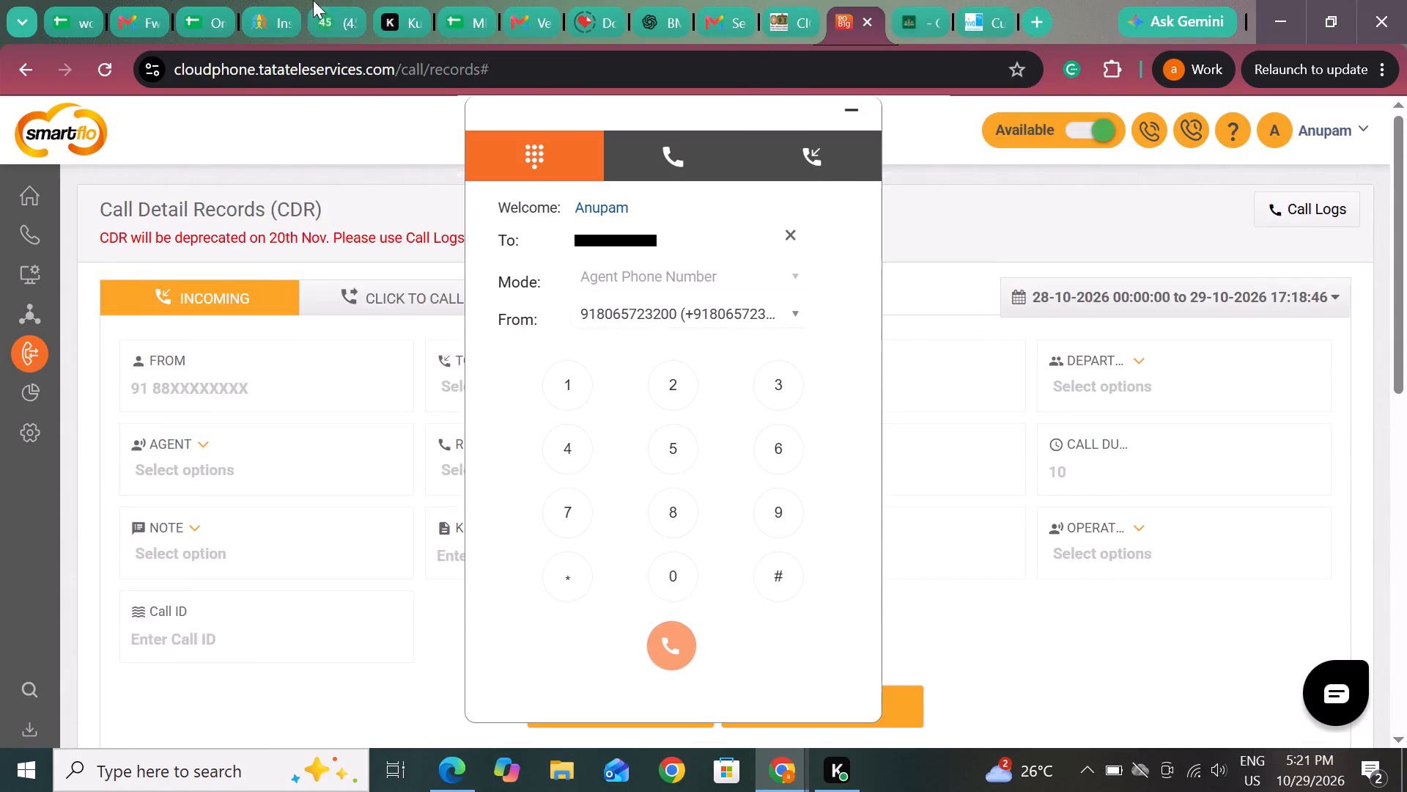
Return to the customer's complaint row in the admin portal.
{"action": "left_click", "coordinate": [267, 31]}
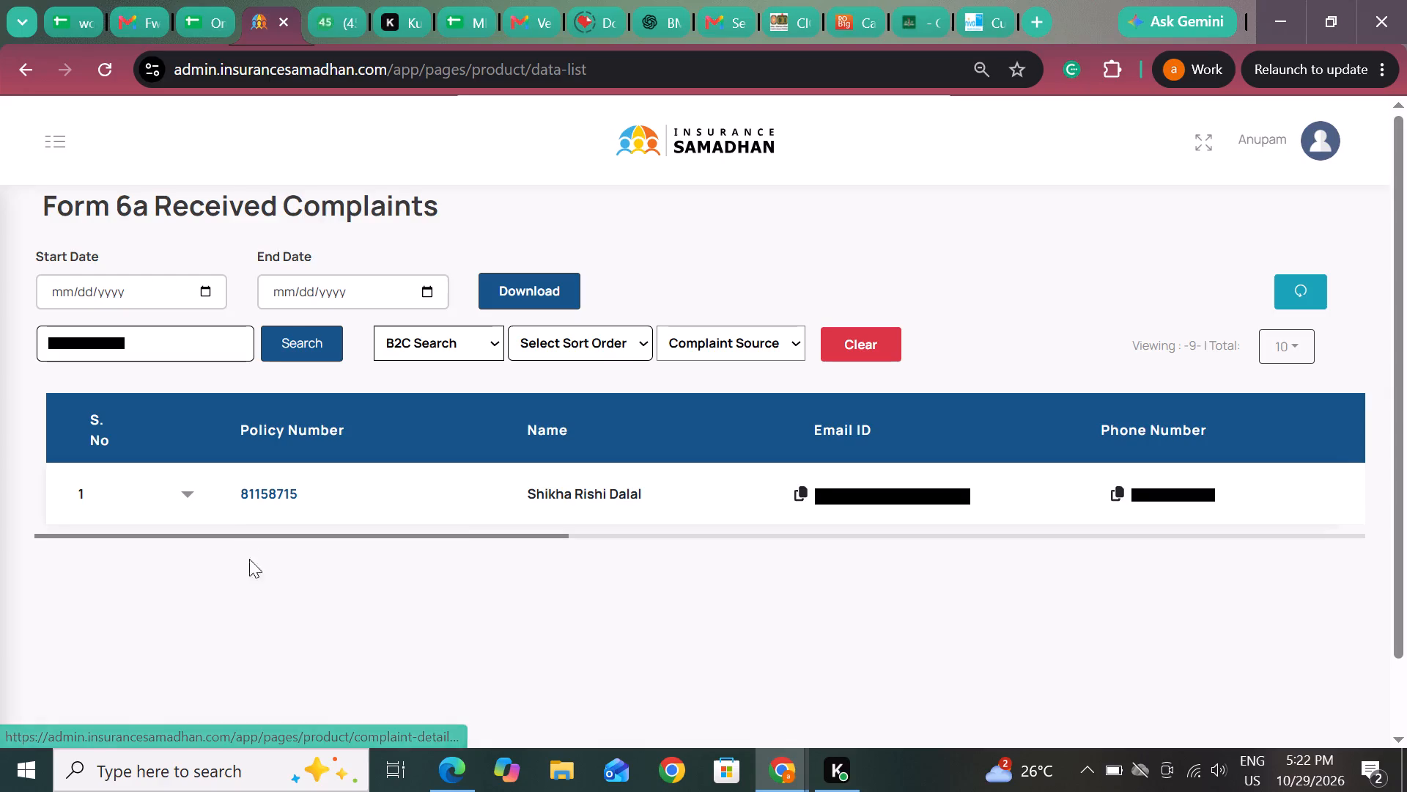
Check the status in the customer's Form 6a complaint row and expand the row's action icons.
{"action": "left_click_drag", "start_coordinate": [310, 536], "coordinate": [408, 530]}
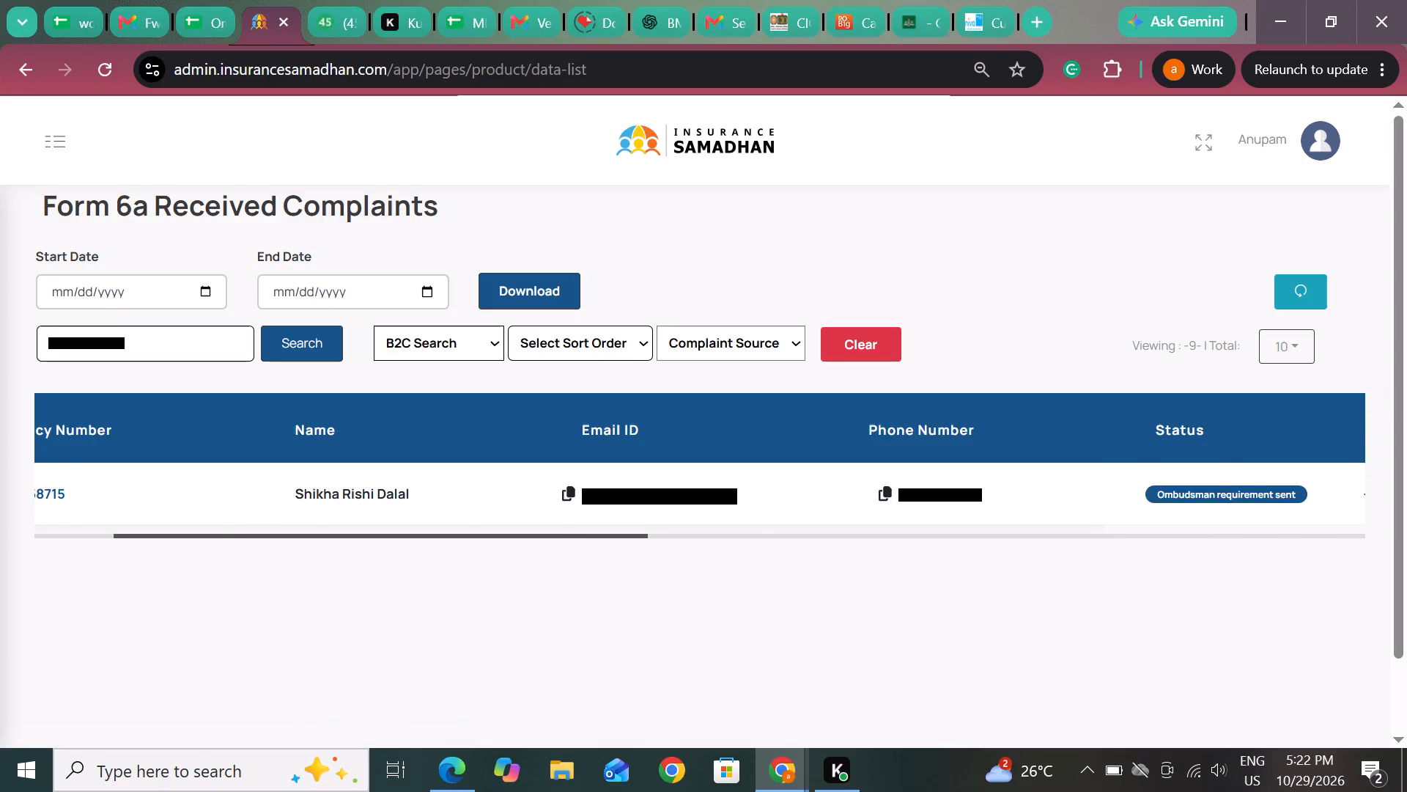
{"action": "left_click_drag", "start_coordinate": [408, 530], "coordinate": [507, 531]}
{"action": "left_click", "coordinate": [559, 509]}
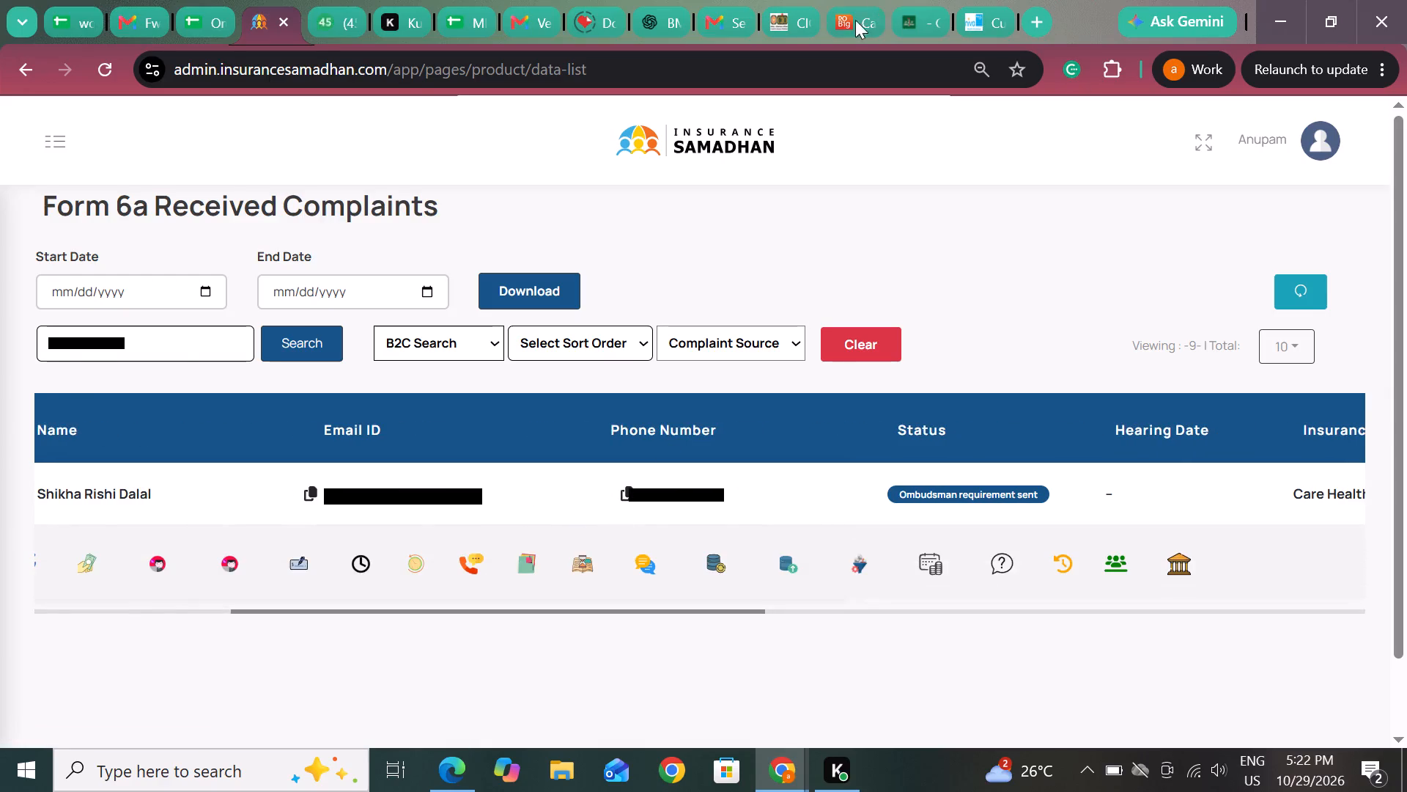
Switch to the Smartflo cloud phone and check the live calls with the additional call statistics shown.
{"action": "left_click", "coordinate": [845, 28]}
{"action": "scroll", "coordinate": [482, 337], "scroll_direction": "down", "scroll_amount": 4}
{"action": "scroll", "coordinate": [196, 404], "scroll_direction": "up", "scroll_amount": 6}
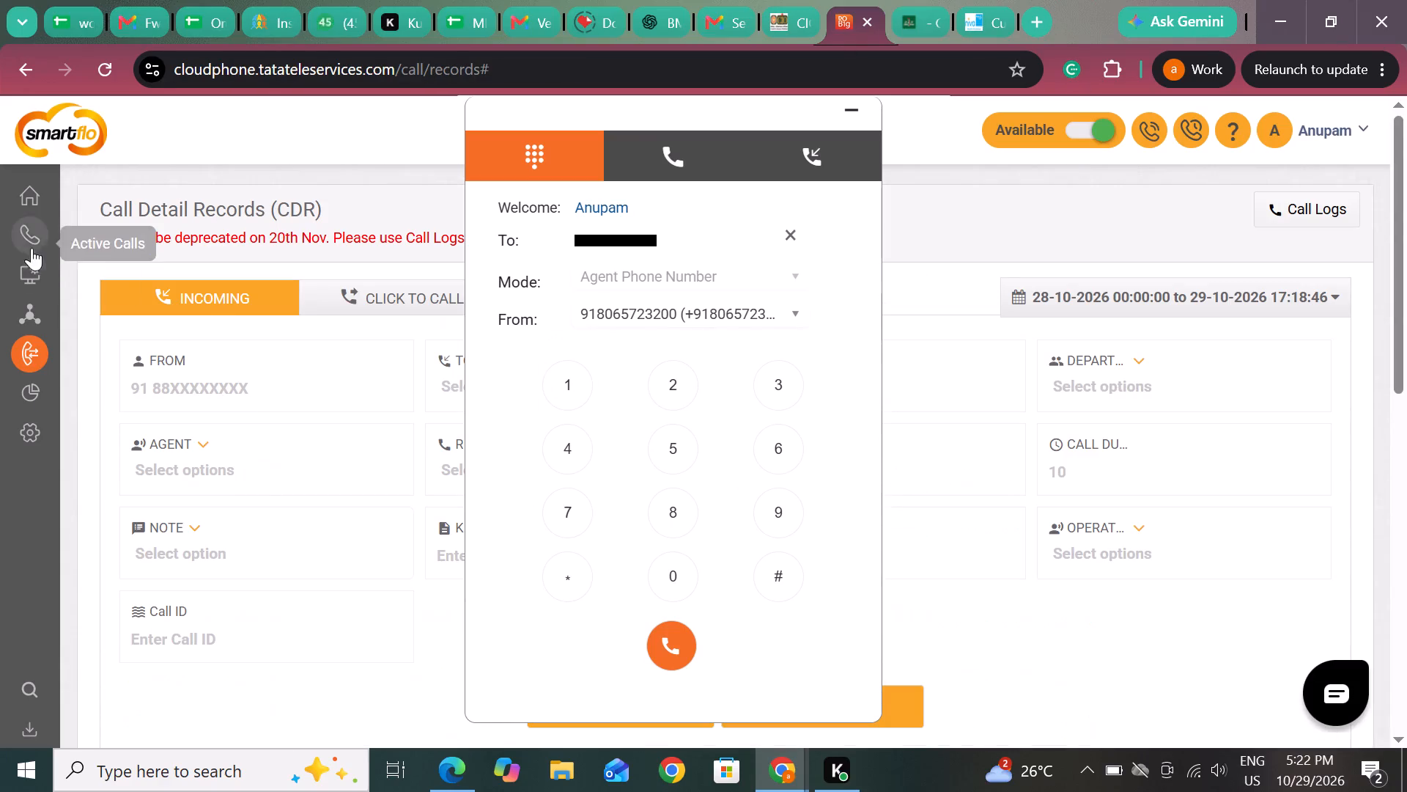
{"action": "left_click", "coordinate": [27, 224]}
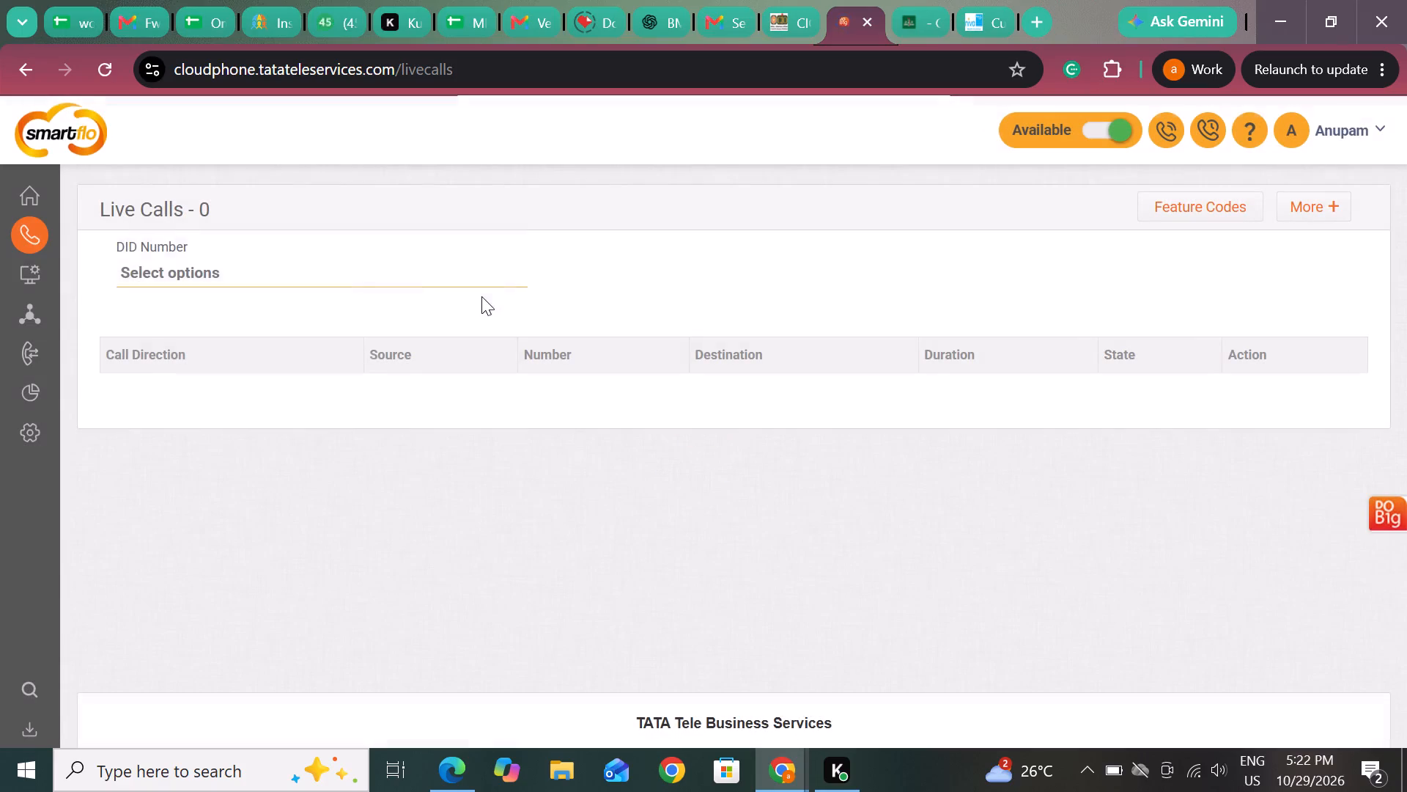
{"action": "left_click", "coordinate": [1315, 204]}
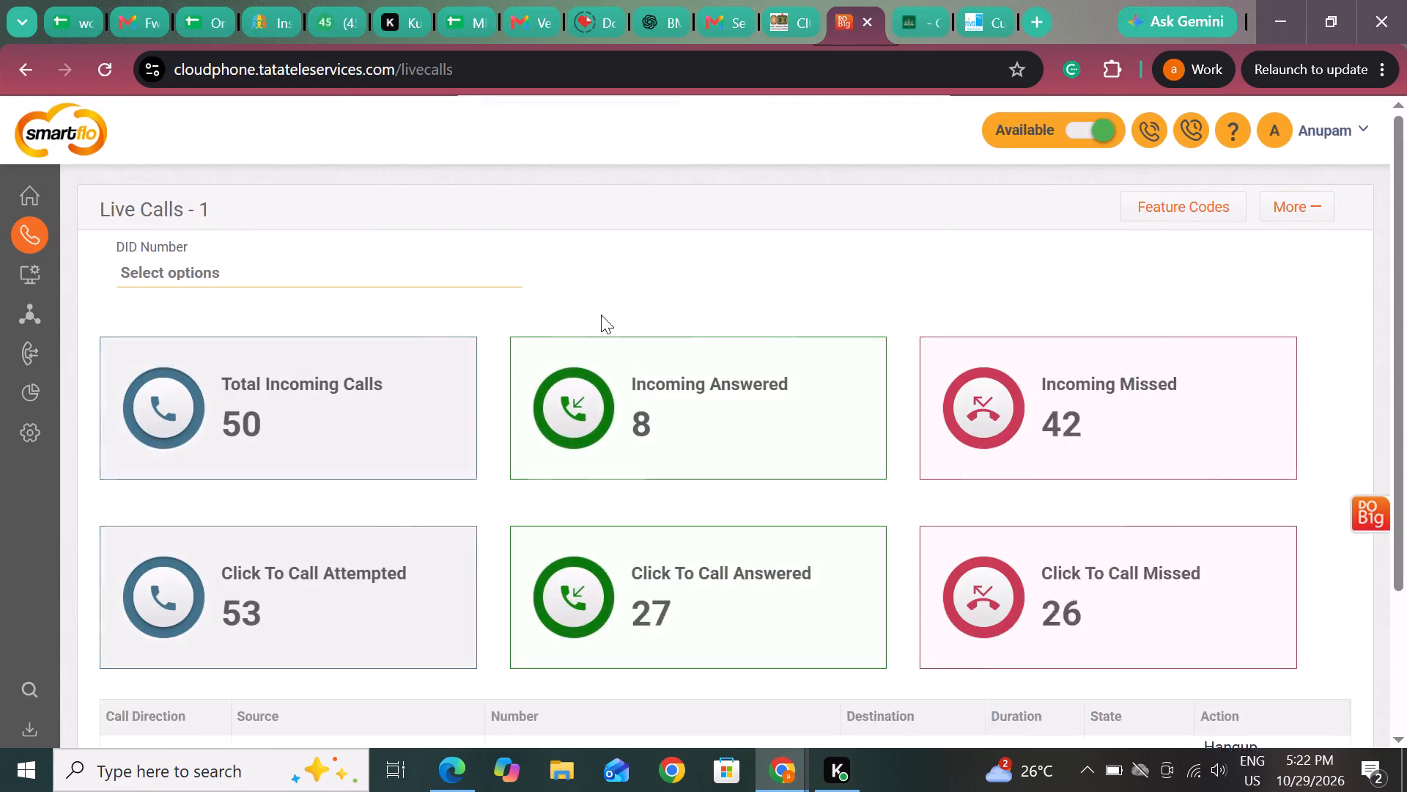
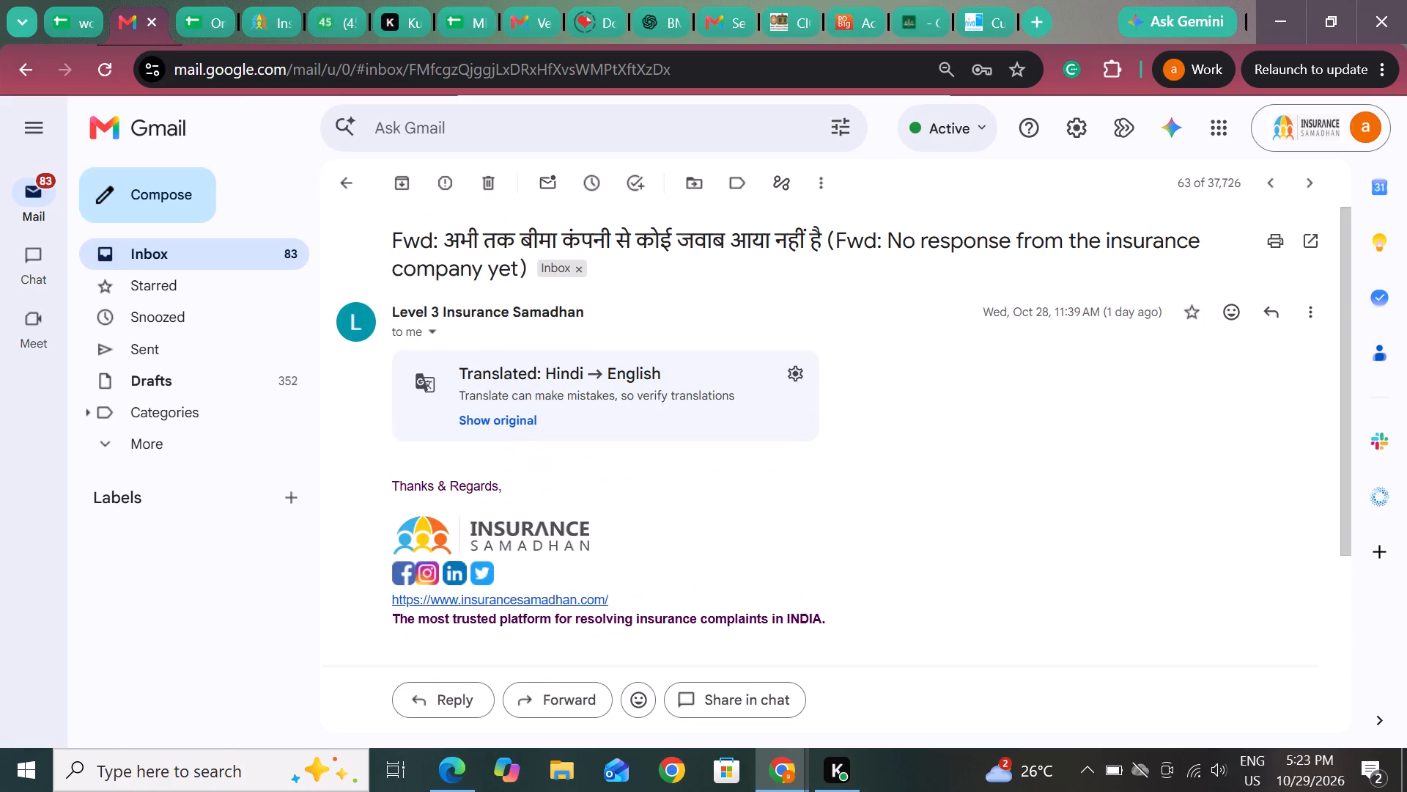
{"action": "scroll", "coordinate": [444, 485], "scroll_direction": "up", "scroll_amount": 7}
{"action": "scroll", "coordinate": [476, 367], "scroll_direction": "down", "scroll_amount": 12}
{"action": "left_click", "coordinate": [268, 30]}
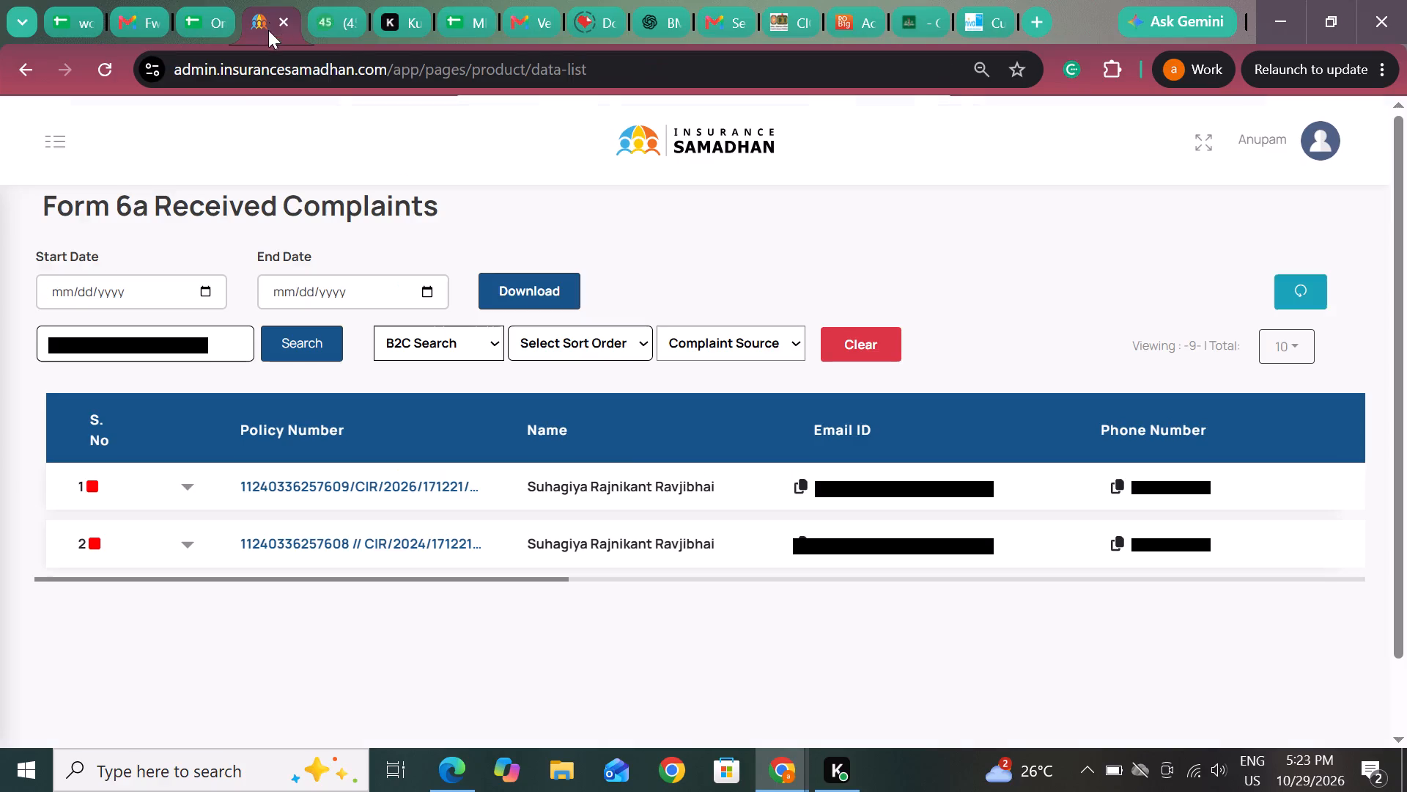
{"action": "scroll", "coordinate": [597, 483], "scroll_direction": "left", "scroll_amount": 6}
{"action": "scroll", "coordinate": [596, 483], "scroll_direction": "right", "scroll_amount": 9}
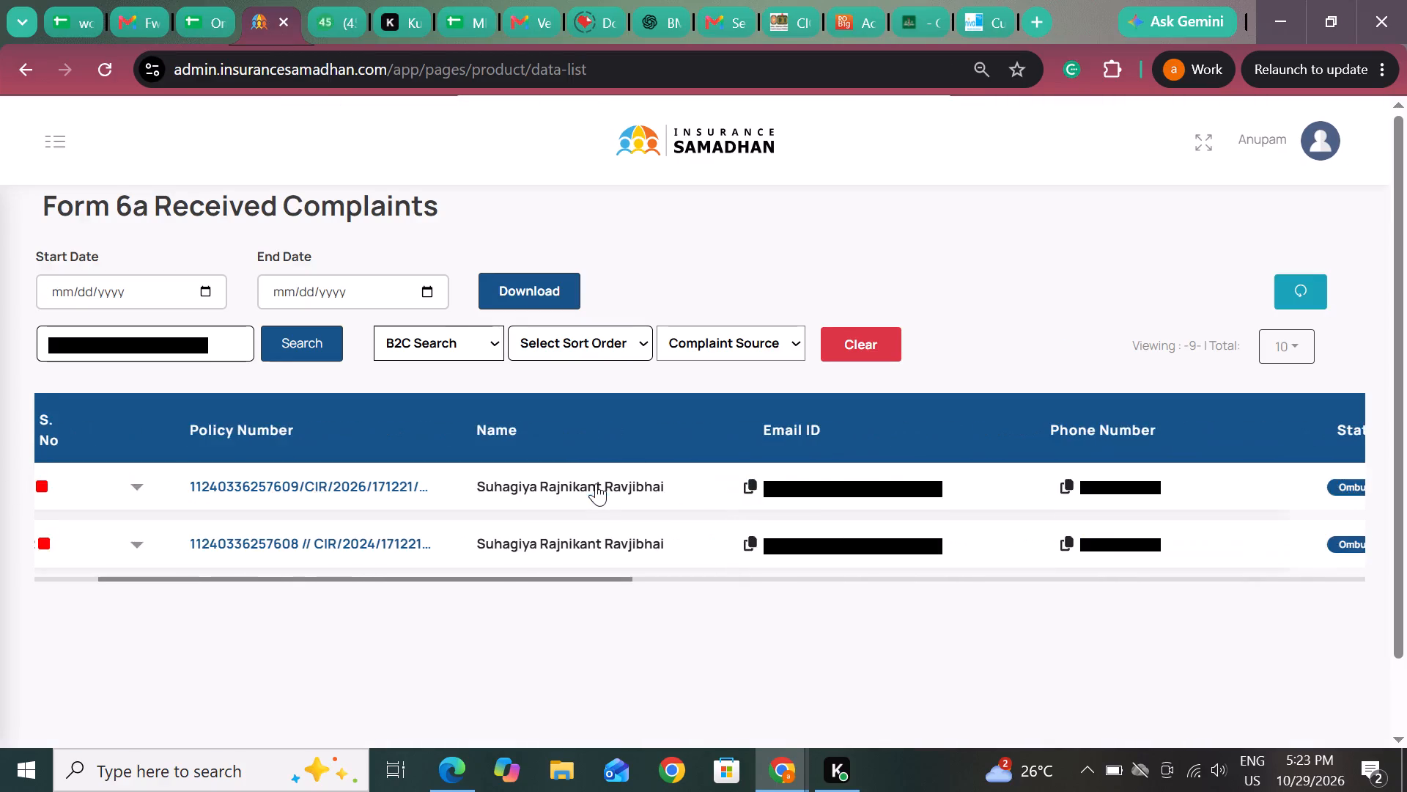
{"action": "left_click", "coordinate": [160, 6]}
{"action": "scroll", "coordinate": [491, 353], "scroll_direction": "down", "scroll_amount": 7}
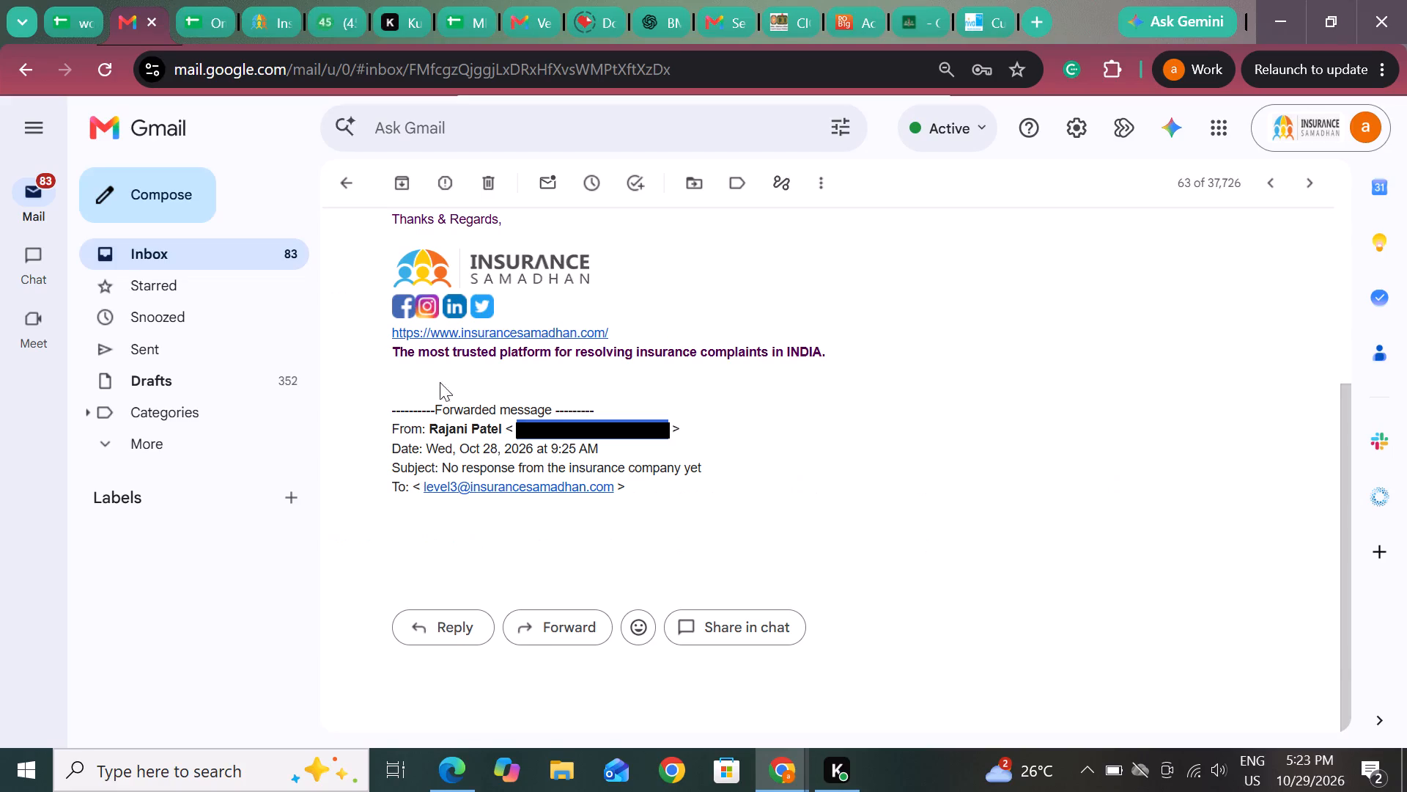
{"action": "scroll", "coordinate": [415, 412], "scroll_direction": "up", "scroll_amount": 4}
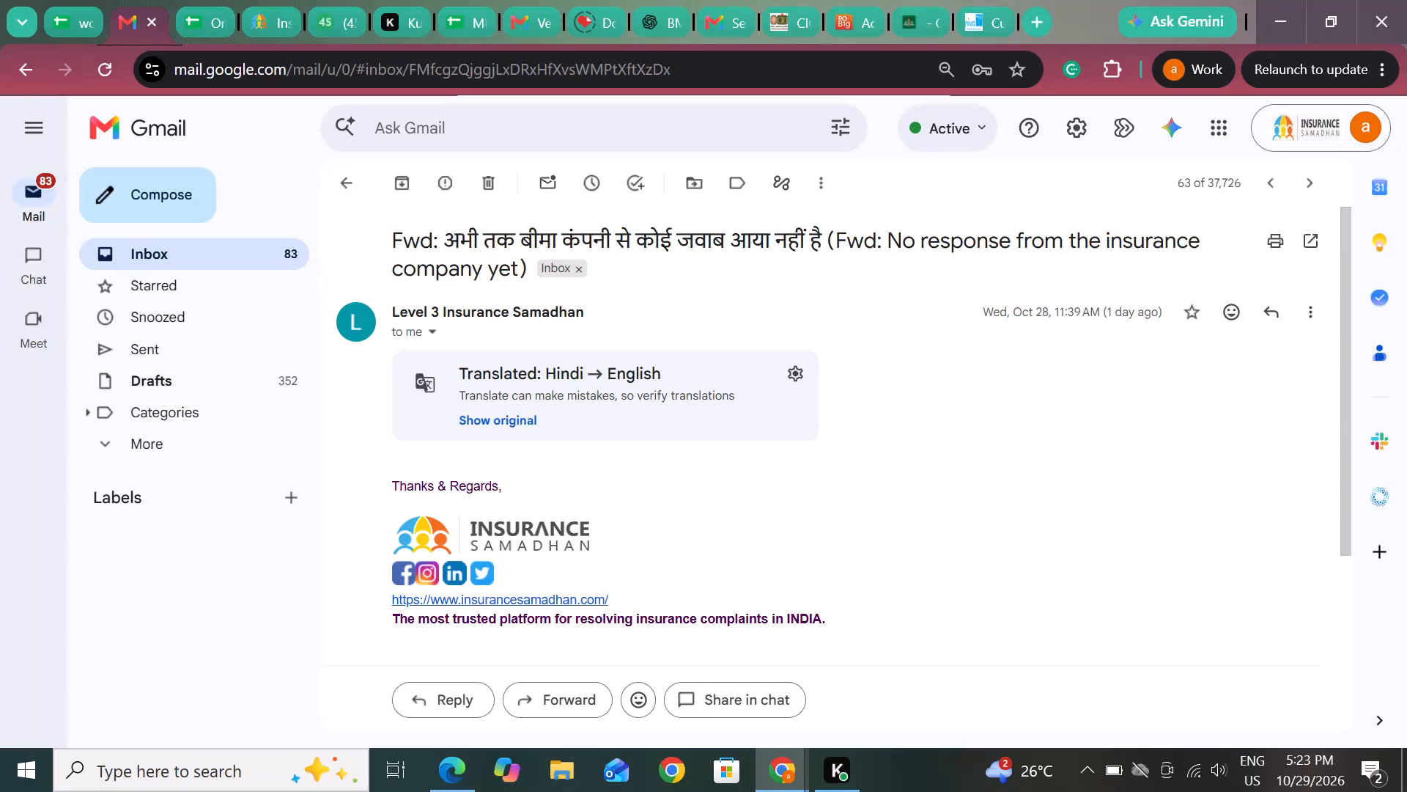
Read through the forwarded "No response from the insurance company yet" email and copy the original sender's email address.
{"action": "scroll", "coordinate": [471, 216], "scroll_direction": "down", "scroll_amount": 11}
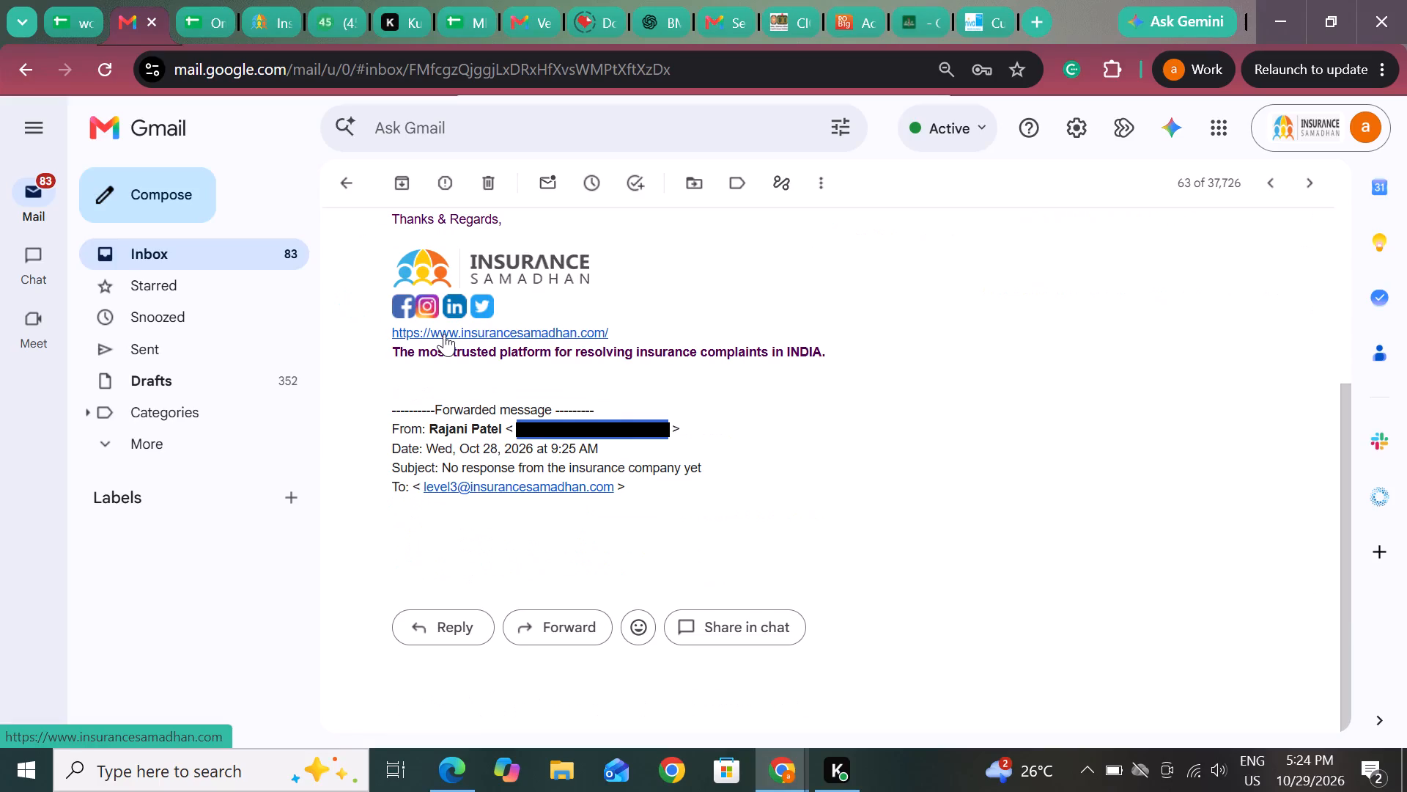
{"action": "scroll", "coordinate": [599, 356], "scroll_direction": "down", "scroll_amount": 6}
{"action": "scroll", "coordinate": [519, 395], "scroll_direction": "up", "scroll_amount": 9}
{"action": "scroll", "coordinate": [491, 342], "scroll_direction": "down", "scroll_amount": 2}
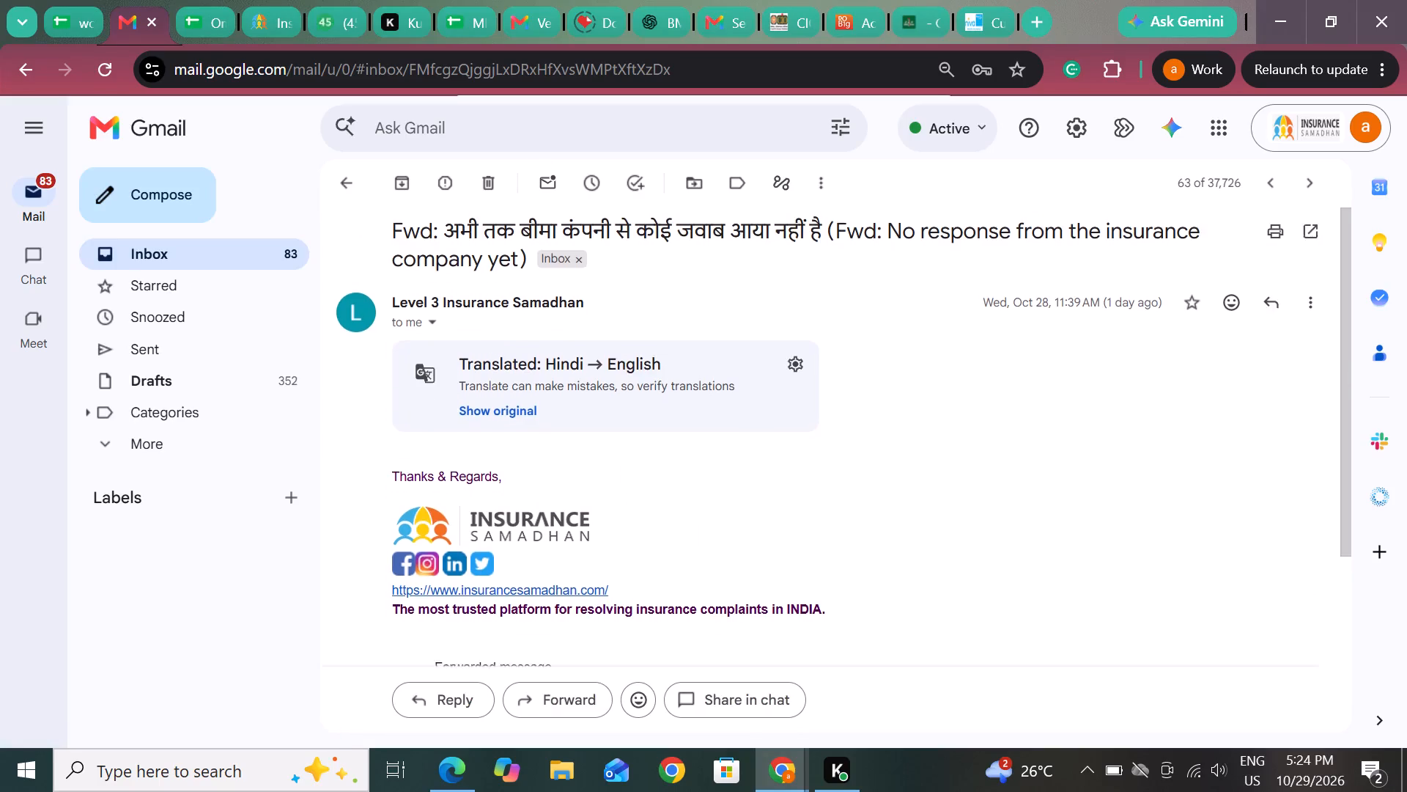
{"action": "scroll", "coordinate": [491, 342], "scroll_direction": "down", "scroll_amount": 1}
{"action": "key", "text": "ctrl+c"}
{"action": "key", "text": "ctrl+c"}
{"action": "key", "text": "ctrl+c"}
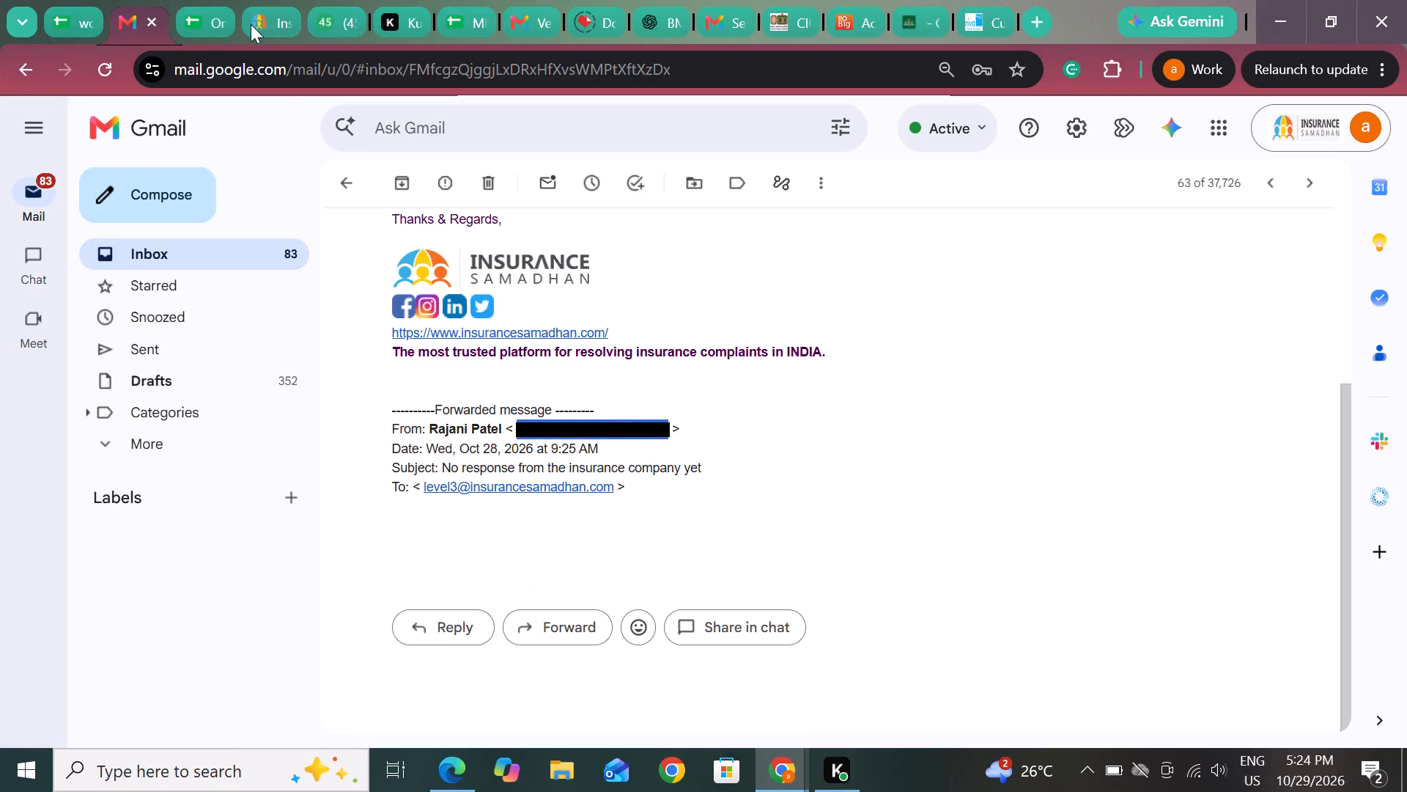
Switch to the admin portal and search the Form 6a Received Complaints list for the copied customer email address.
{"action": "left_click", "coordinate": [251, 24]}
{"action": "scroll", "coordinate": [599, 513], "scroll_direction": "left", "scroll_amount": 5}
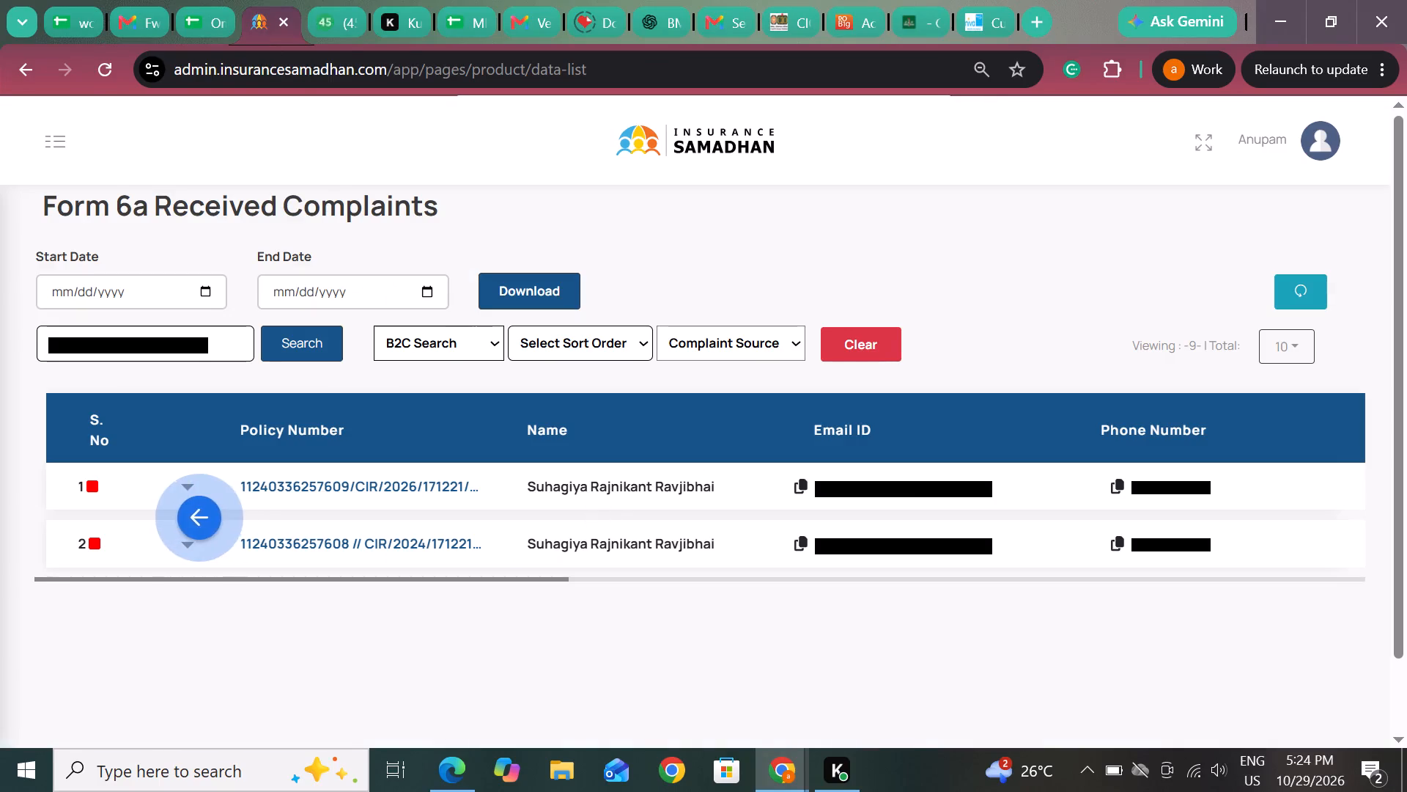
{"action": "scroll", "coordinate": [599, 513], "scroll_direction": "left", "scroll_amount": 1}
{"action": "left_click", "coordinate": [55, 216]}
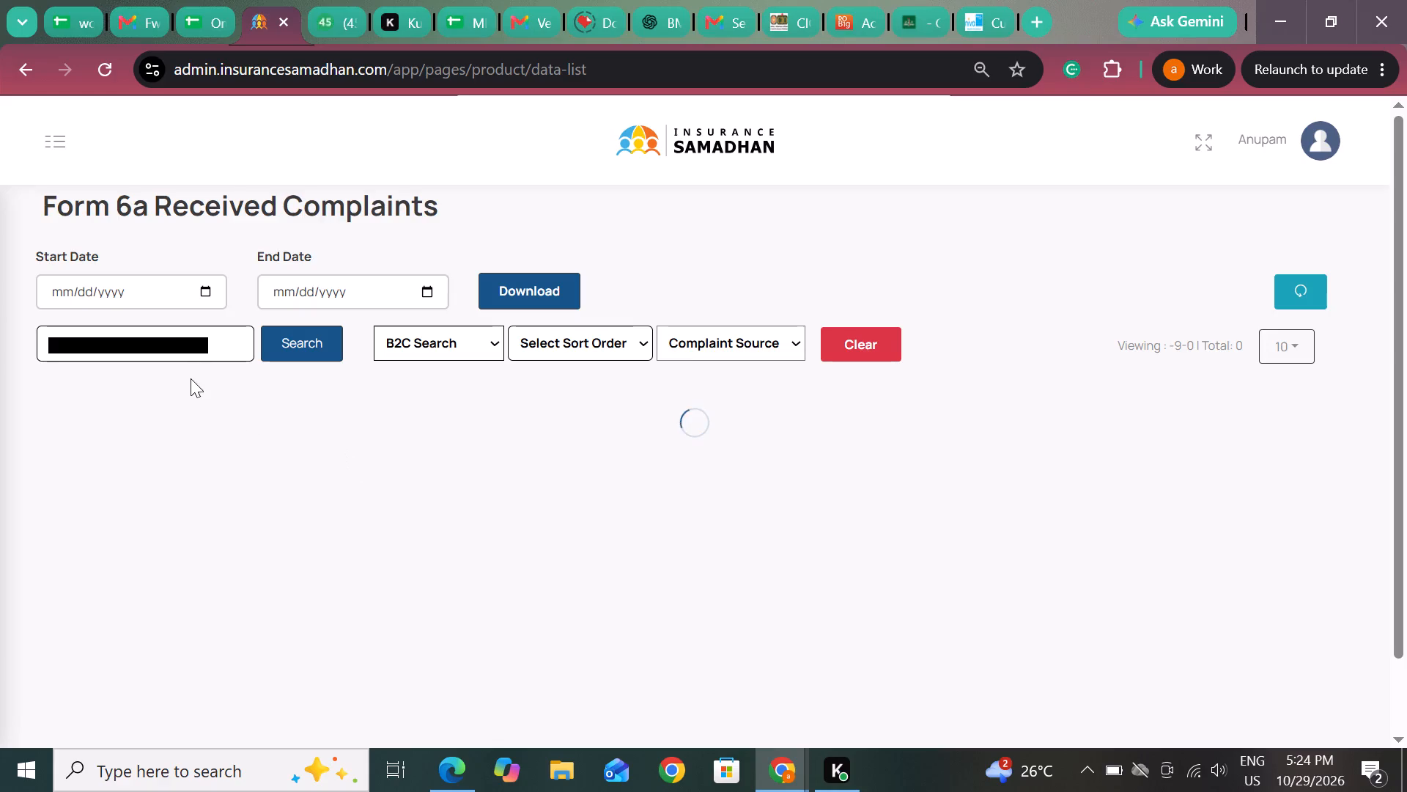
{"action": "left_click", "coordinate": [177, 332]}
{"action": "triple_click", "coordinate": [181, 348]}
{"action": "key", "text": "ctrl+v"}
{"action": "left_click", "coordinate": [301, 353]}
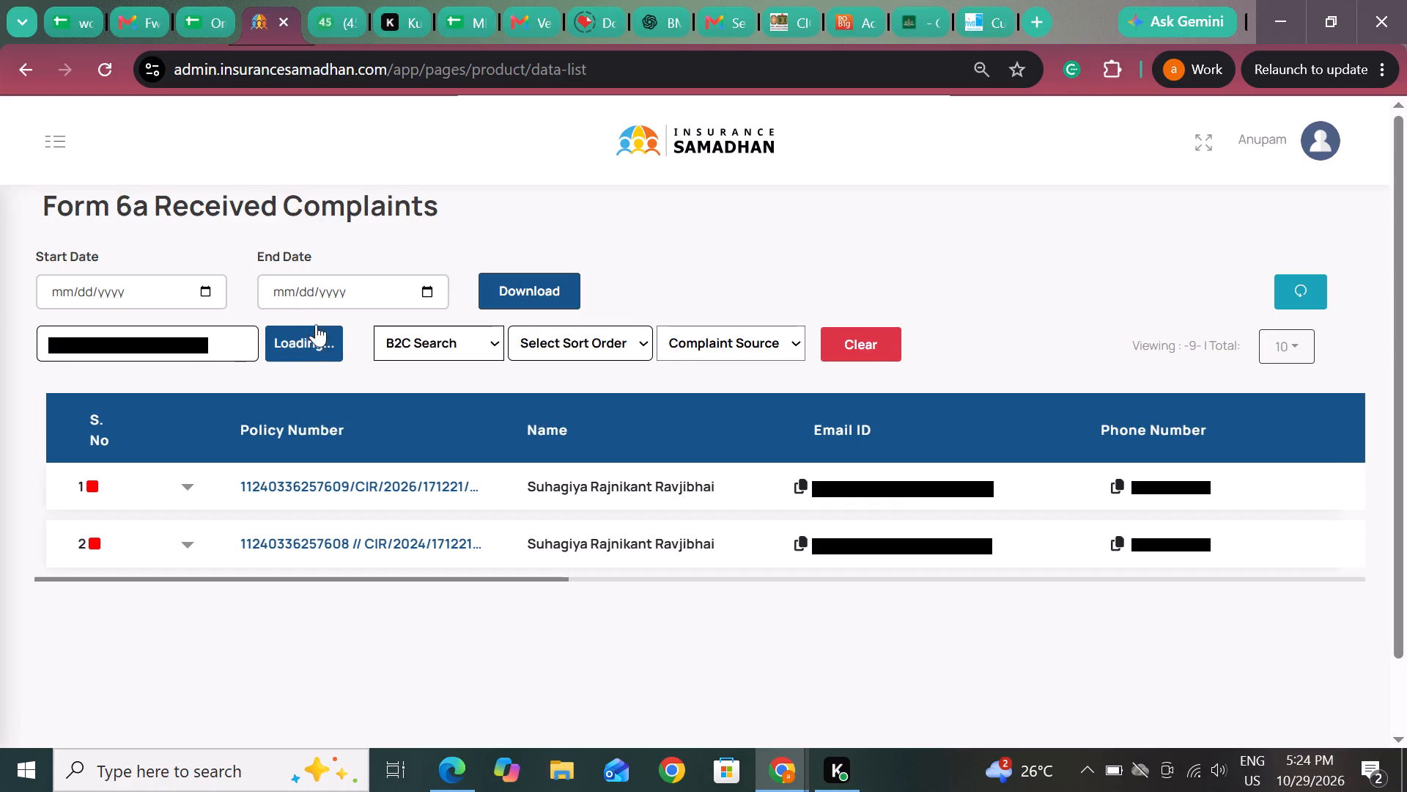
Examine the customer's two complaint rows, checking policy number, contact details, status and hearing columns.
{"action": "scroll", "coordinate": [566, 497], "scroll_direction": "left", "scroll_amount": 1}
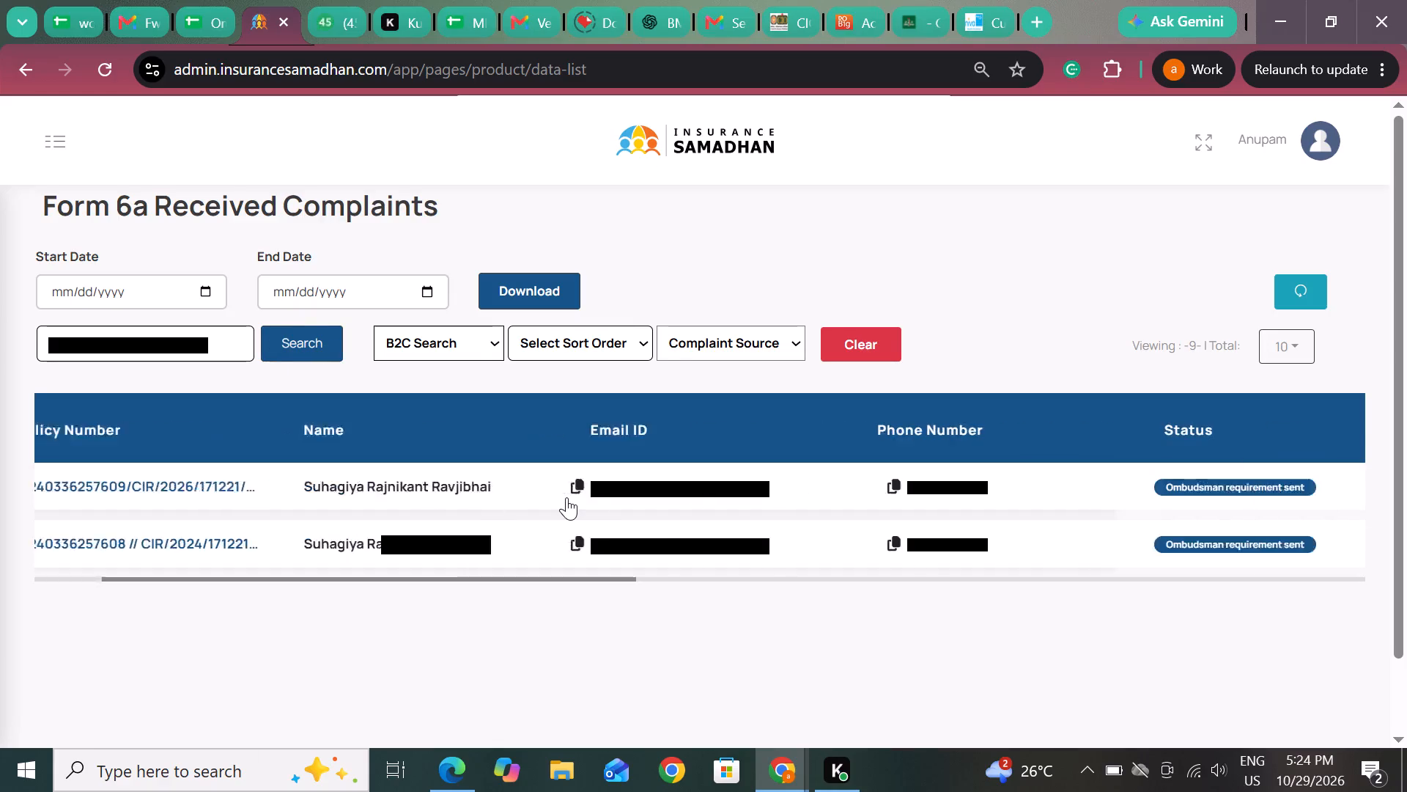
{"action": "scroll", "coordinate": [566, 497], "scroll_direction": "left", "scroll_amount": 1}
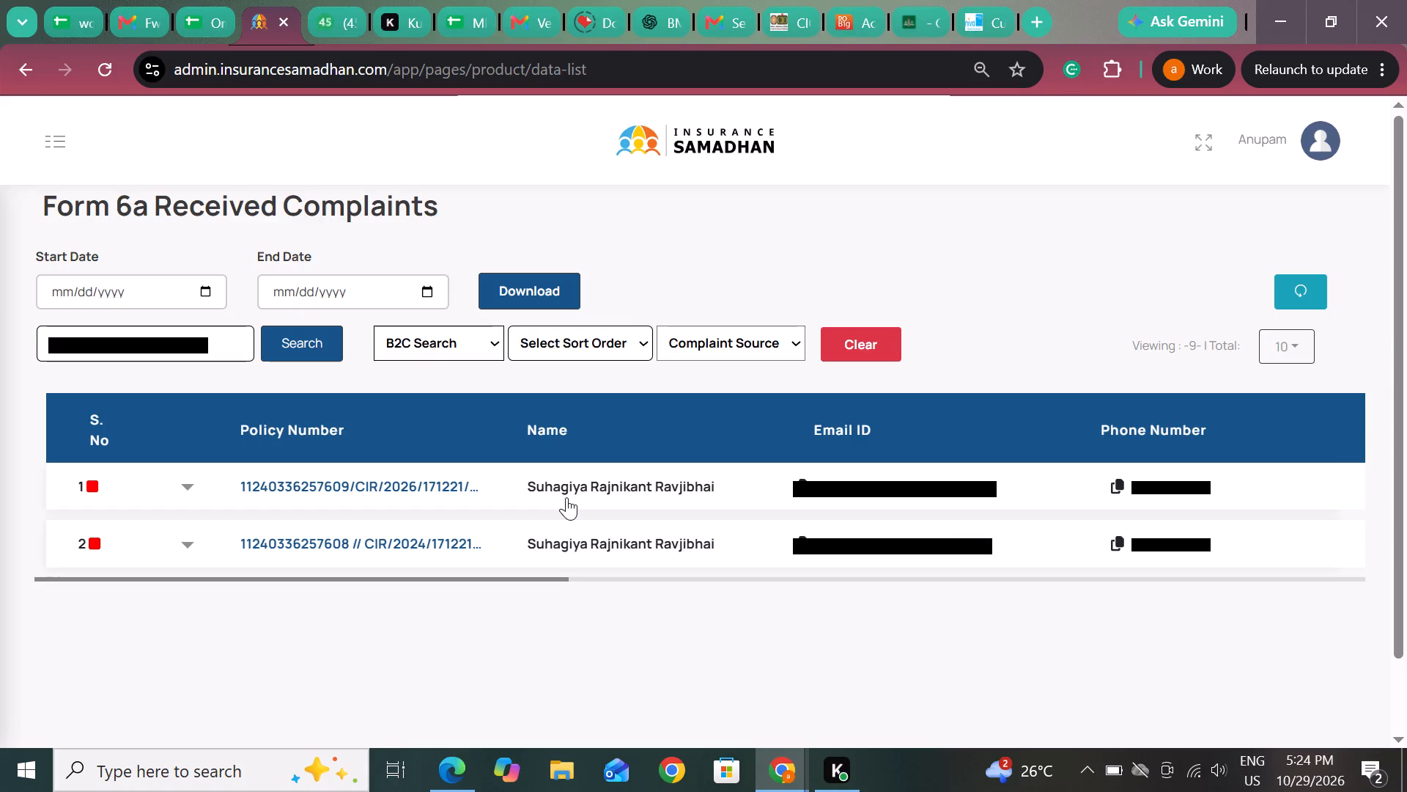
{"action": "scroll", "coordinate": [566, 497], "scroll_direction": "left", "scroll_amount": 1}
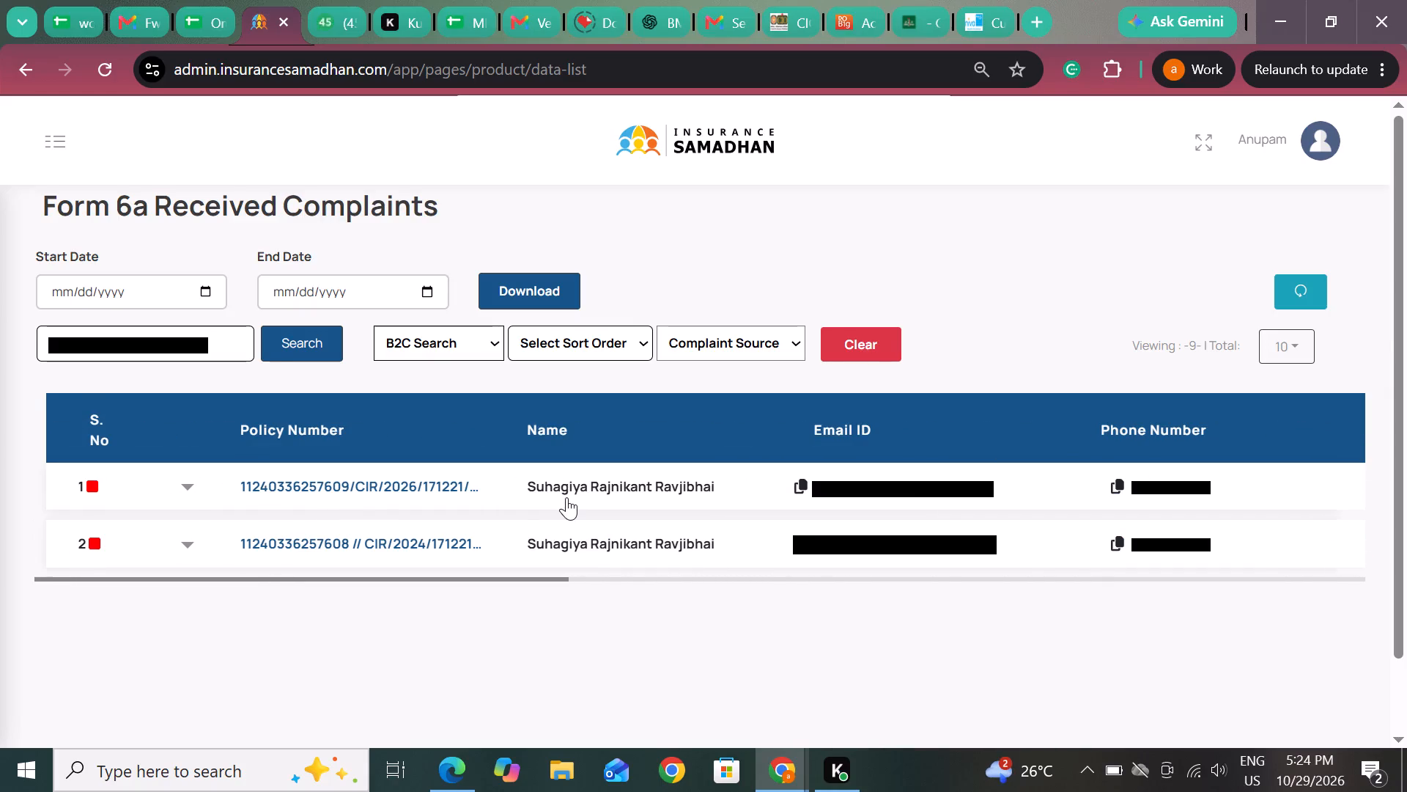
{"action": "scroll", "coordinate": [566, 497], "scroll_direction": "left", "scroll_amount": 1}
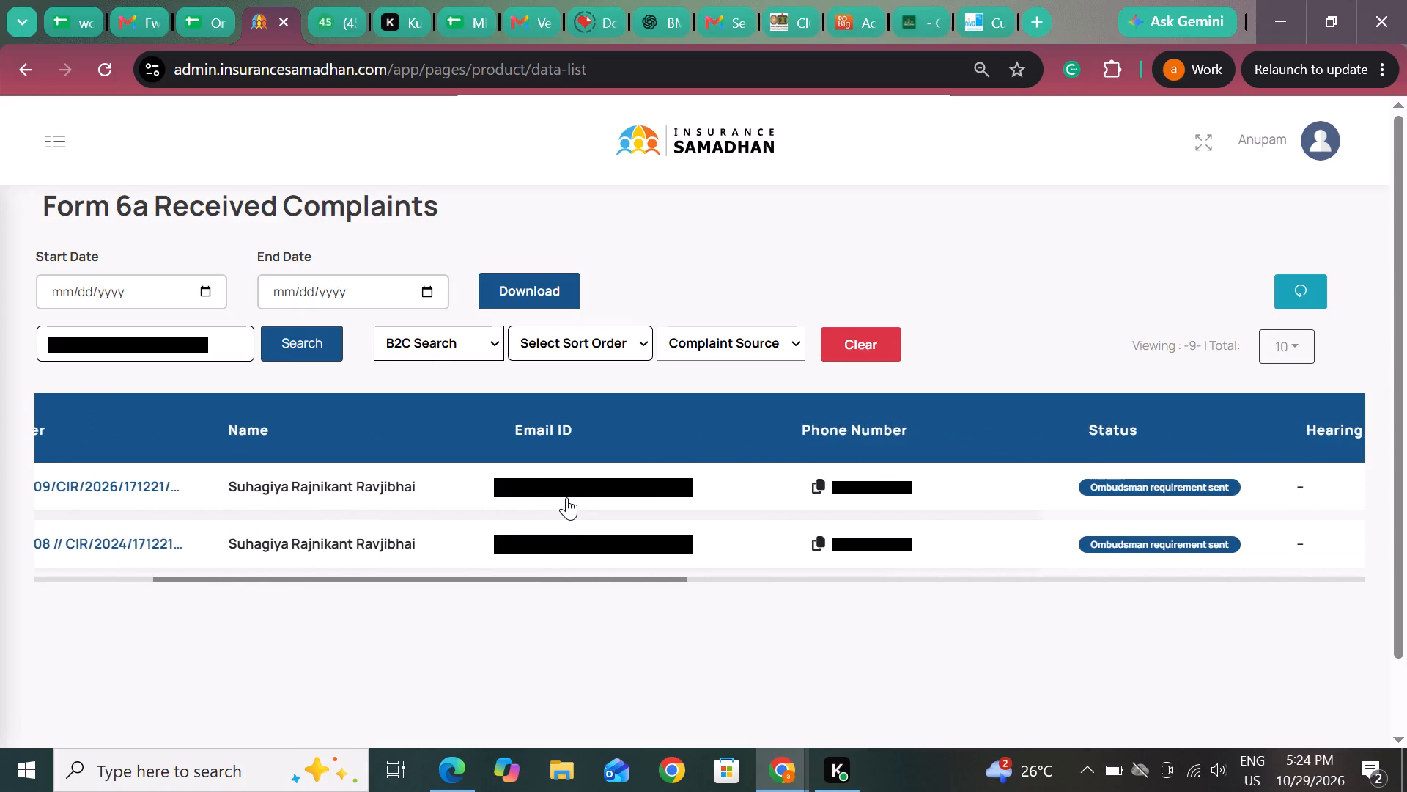
{"action": "scroll", "coordinate": [566, 497], "scroll_direction": "left", "scroll_amount": 2}
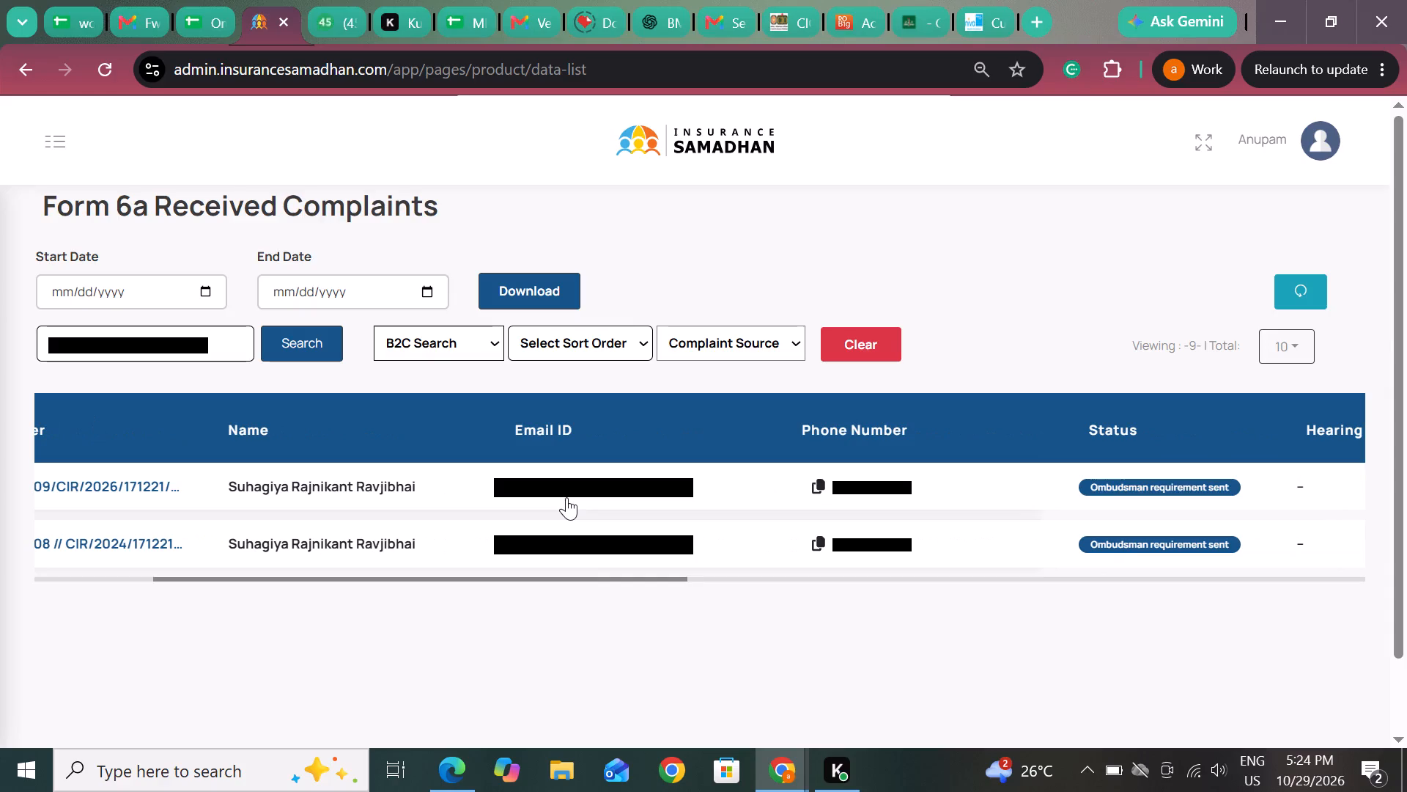
{"action": "scroll", "coordinate": [566, 497], "scroll_direction": "left", "scroll_amount": 4}
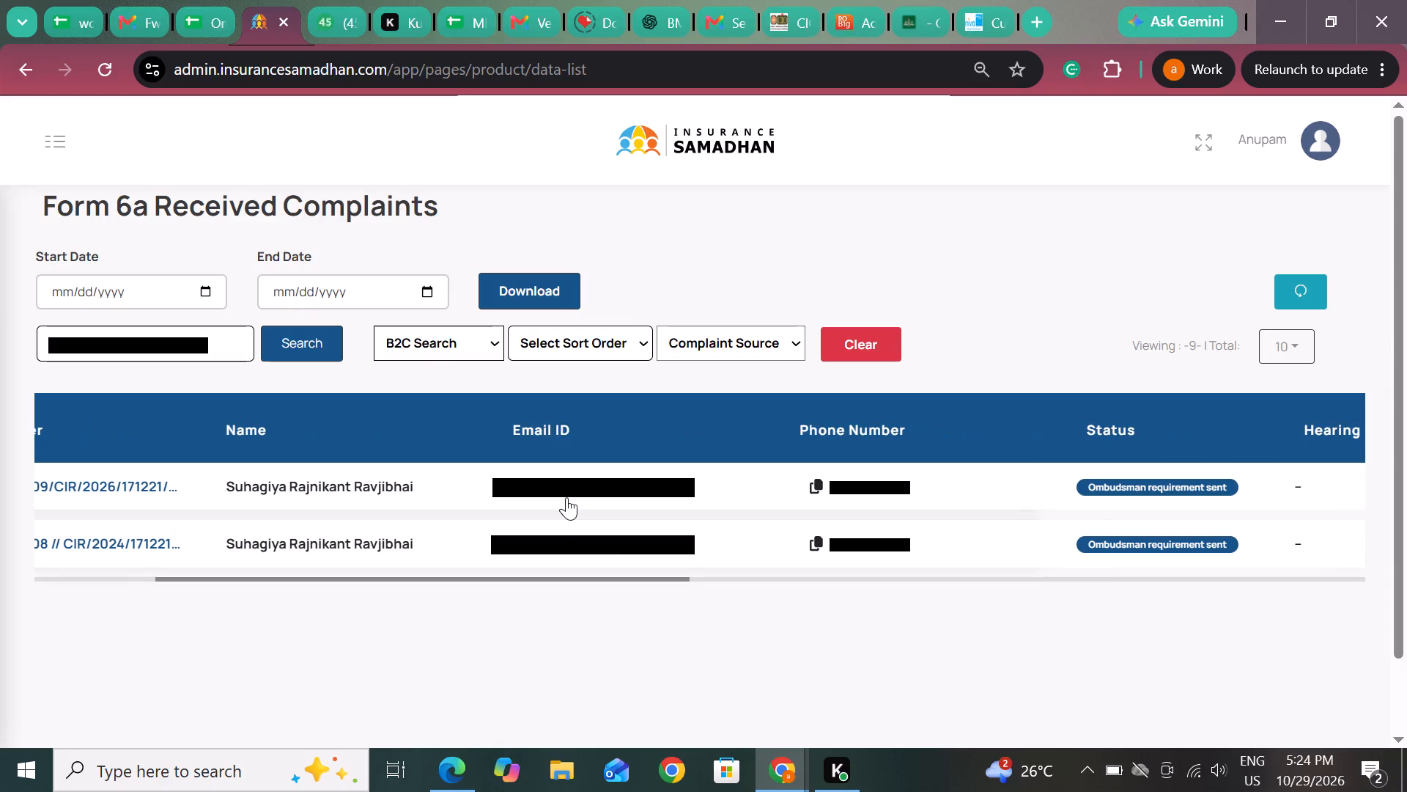
{"action": "scroll", "coordinate": [566, 497], "scroll_direction": "left", "scroll_amount": 1}
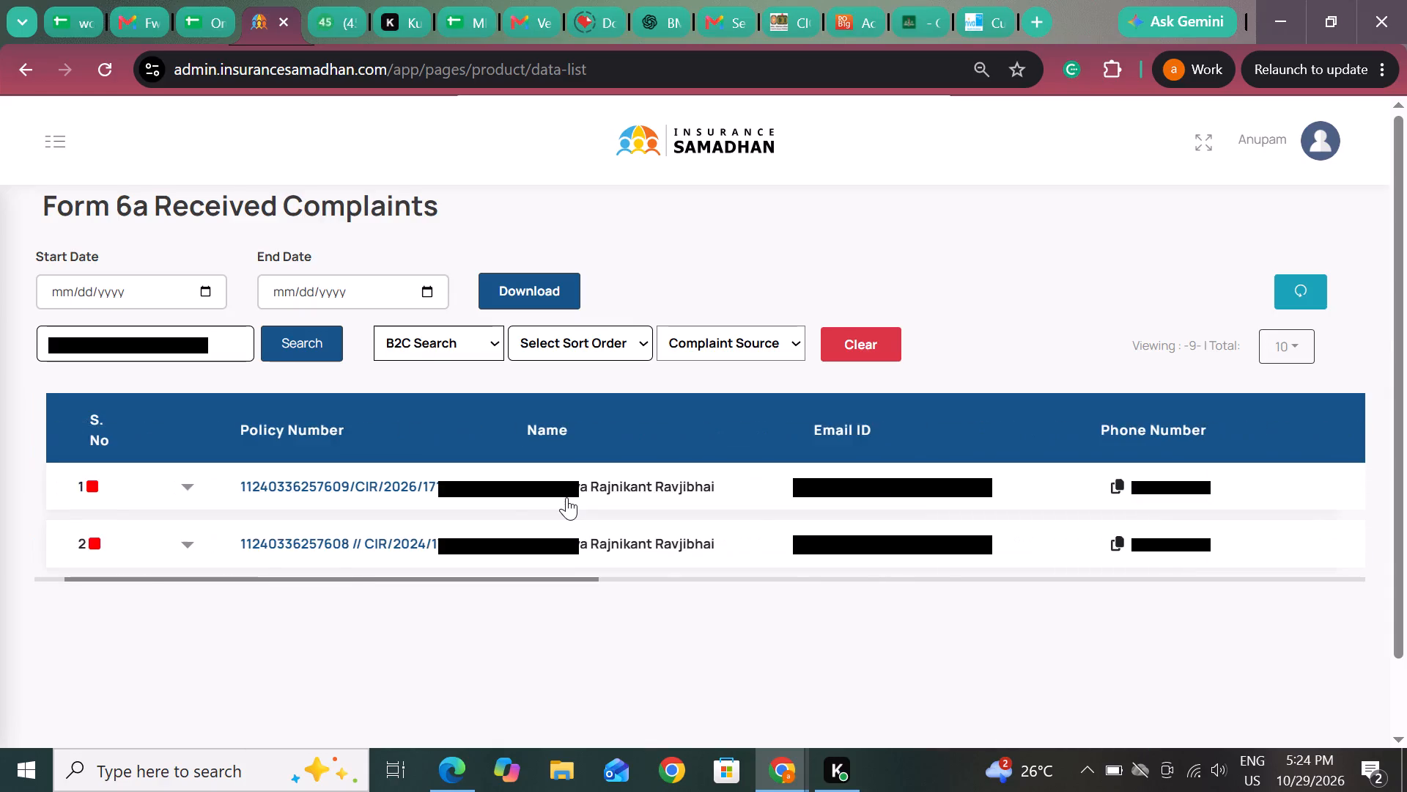
{"action": "scroll", "coordinate": [621, 506], "scroll_direction": "left", "scroll_amount": 1}
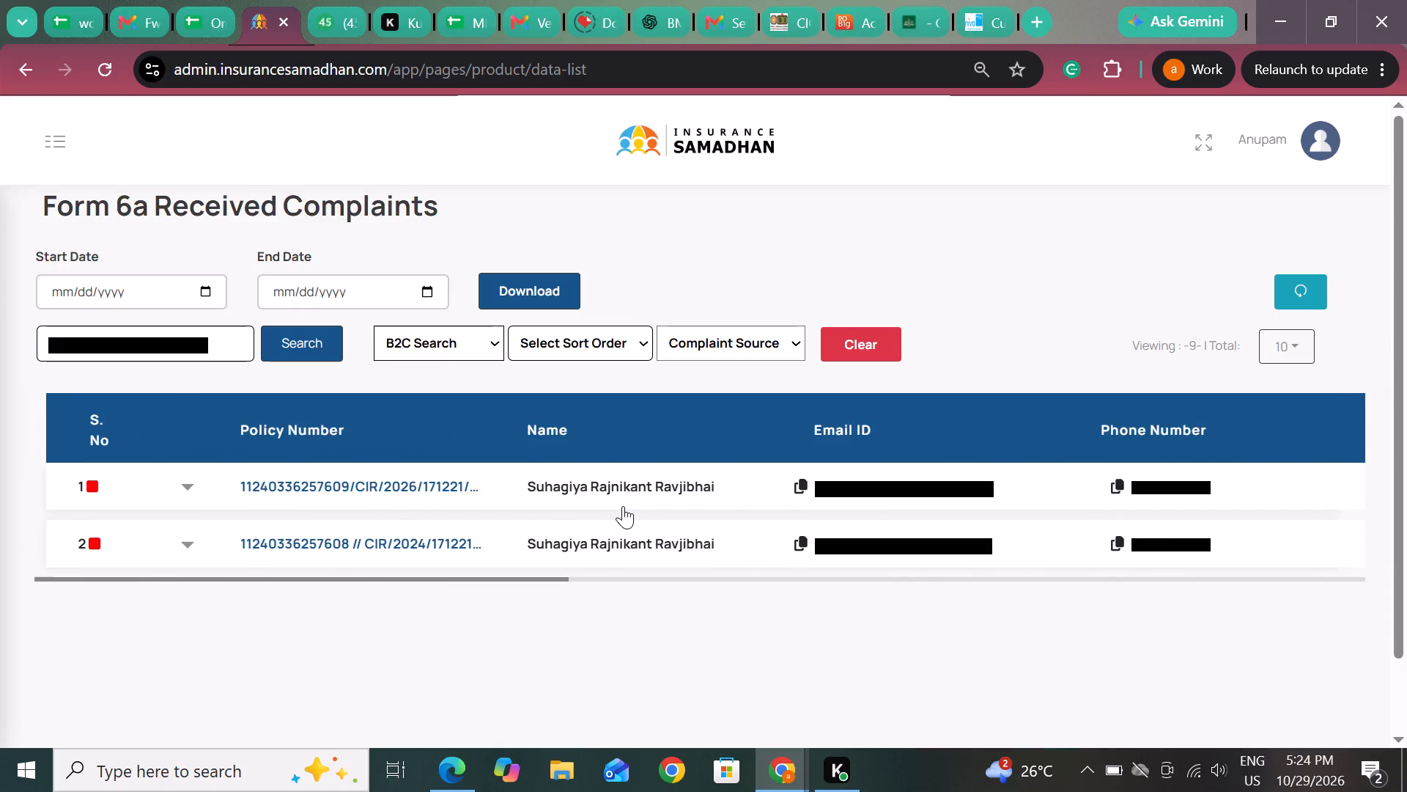
{"action": "scroll", "coordinate": [623, 506], "scroll_direction": "left", "scroll_amount": 3}
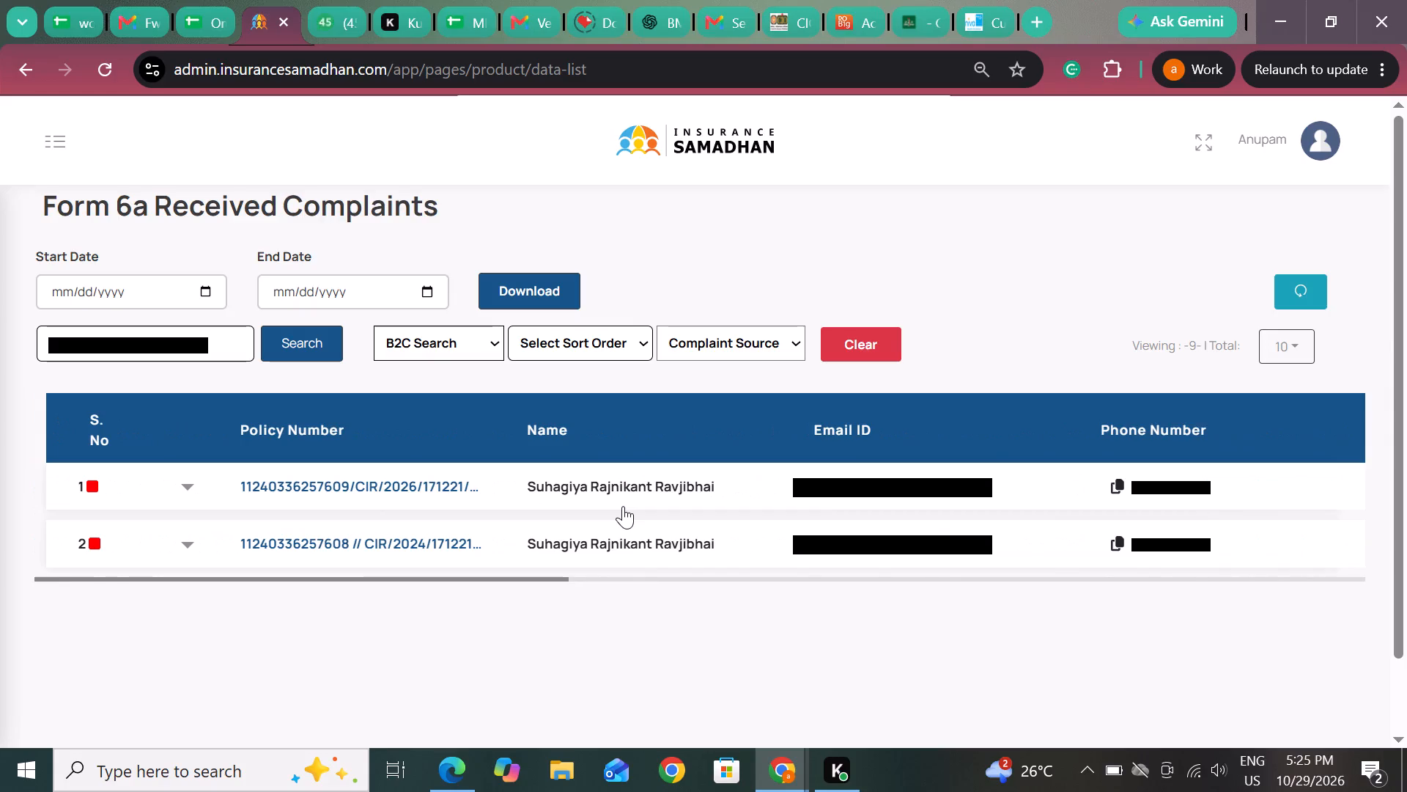
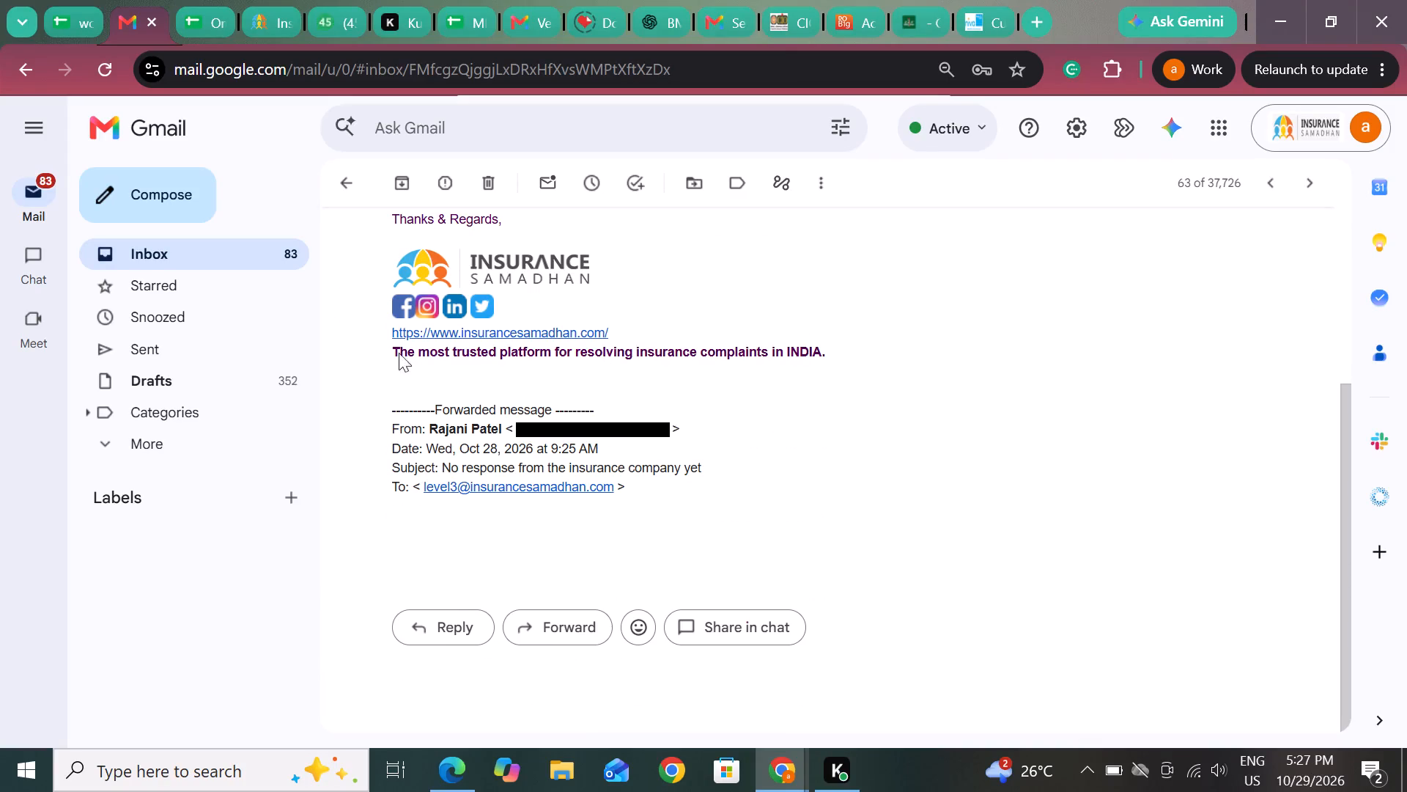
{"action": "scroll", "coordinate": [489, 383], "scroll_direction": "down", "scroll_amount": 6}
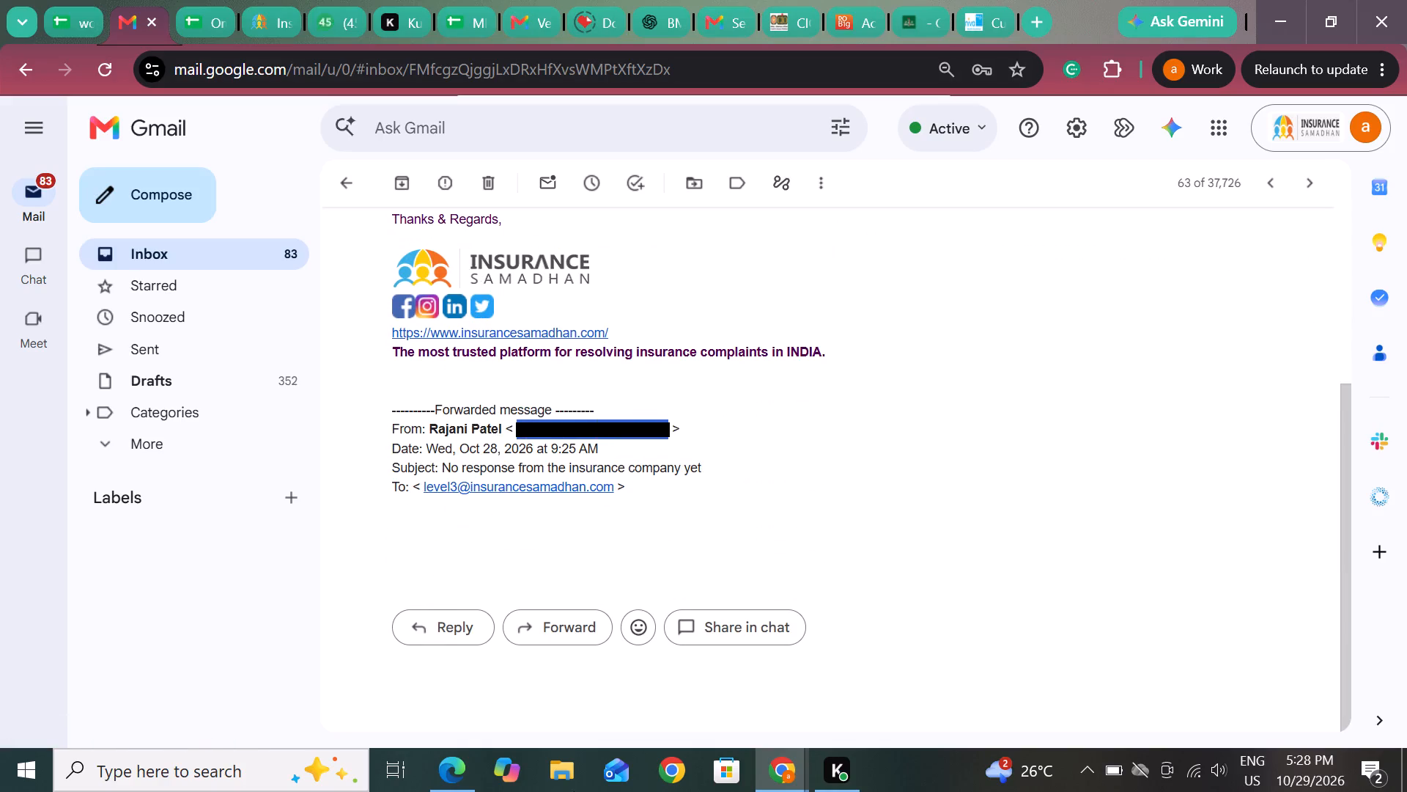
{"action": "key", "text": "ctrl+c"}
{"action": "key", "text": "ctrl+c"}
{"action": "key", "text": "ctrl+c"}
Switch to the admin portal and search the Form 6a Received Complaints list again for the copied email address.
{"action": "left_click", "coordinate": [266, 25]}
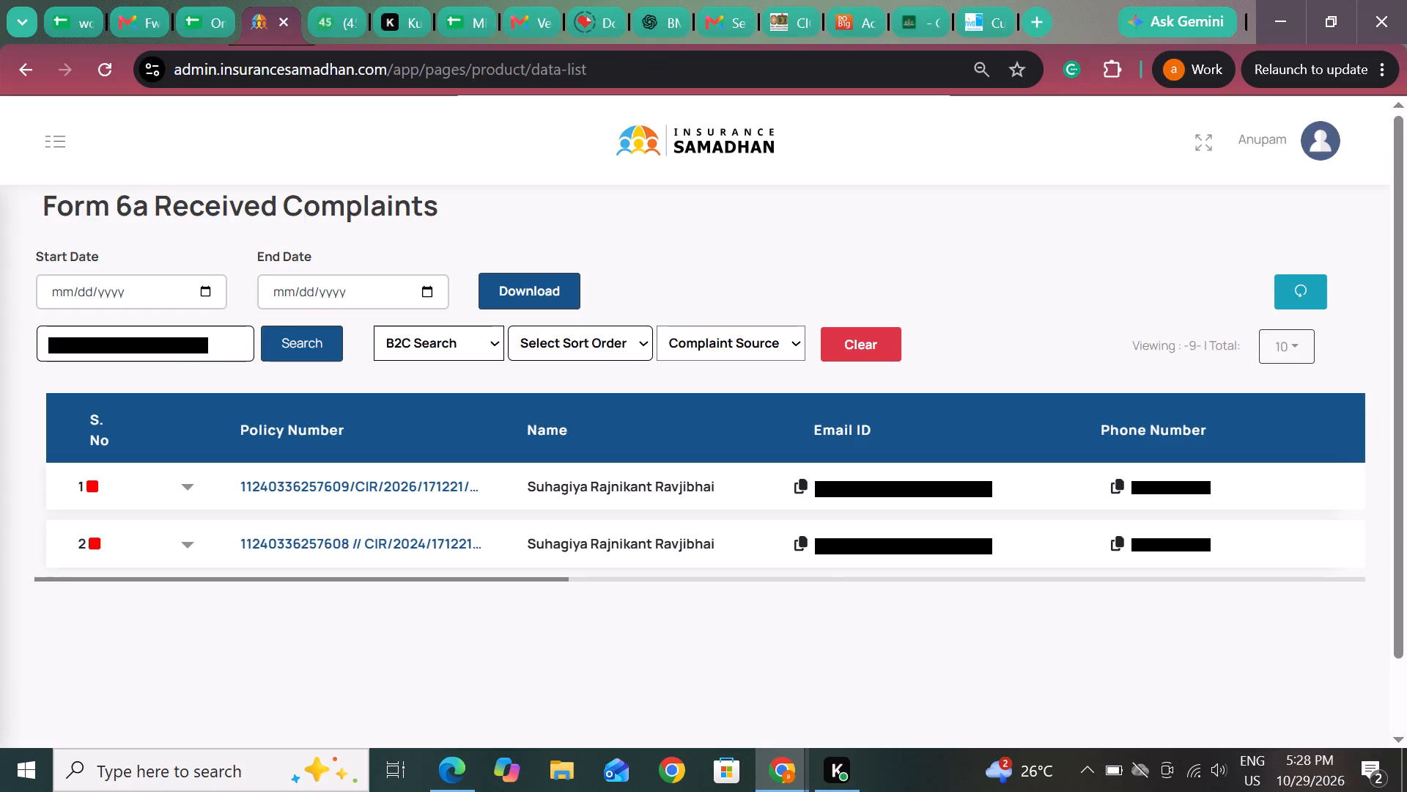
{"action": "triple_click", "coordinate": [175, 348]}
{"action": "key", "text": "ctrl+v"}
{"action": "left_click", "coordinate": [261, 348]}
{"action": "scroll", "coordinate": [681, 496], "scroll_direction": "left", "scroll_amount": 5}
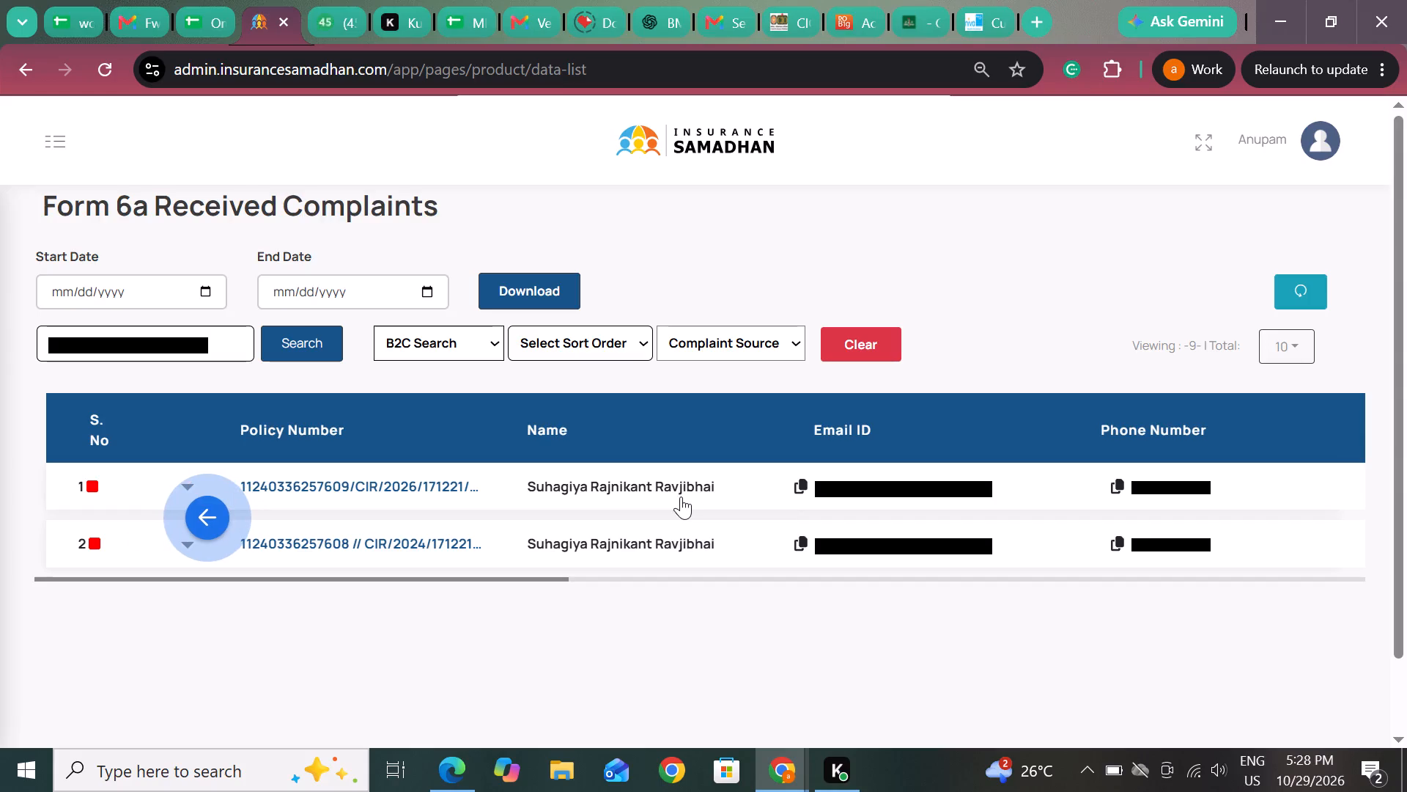
{"action": "scroll", "coordinate": [681, 496], "scroll_direction": "left", "scroll_amount": 4}
{"action": "left_click", "coordinate": [66, 213]}
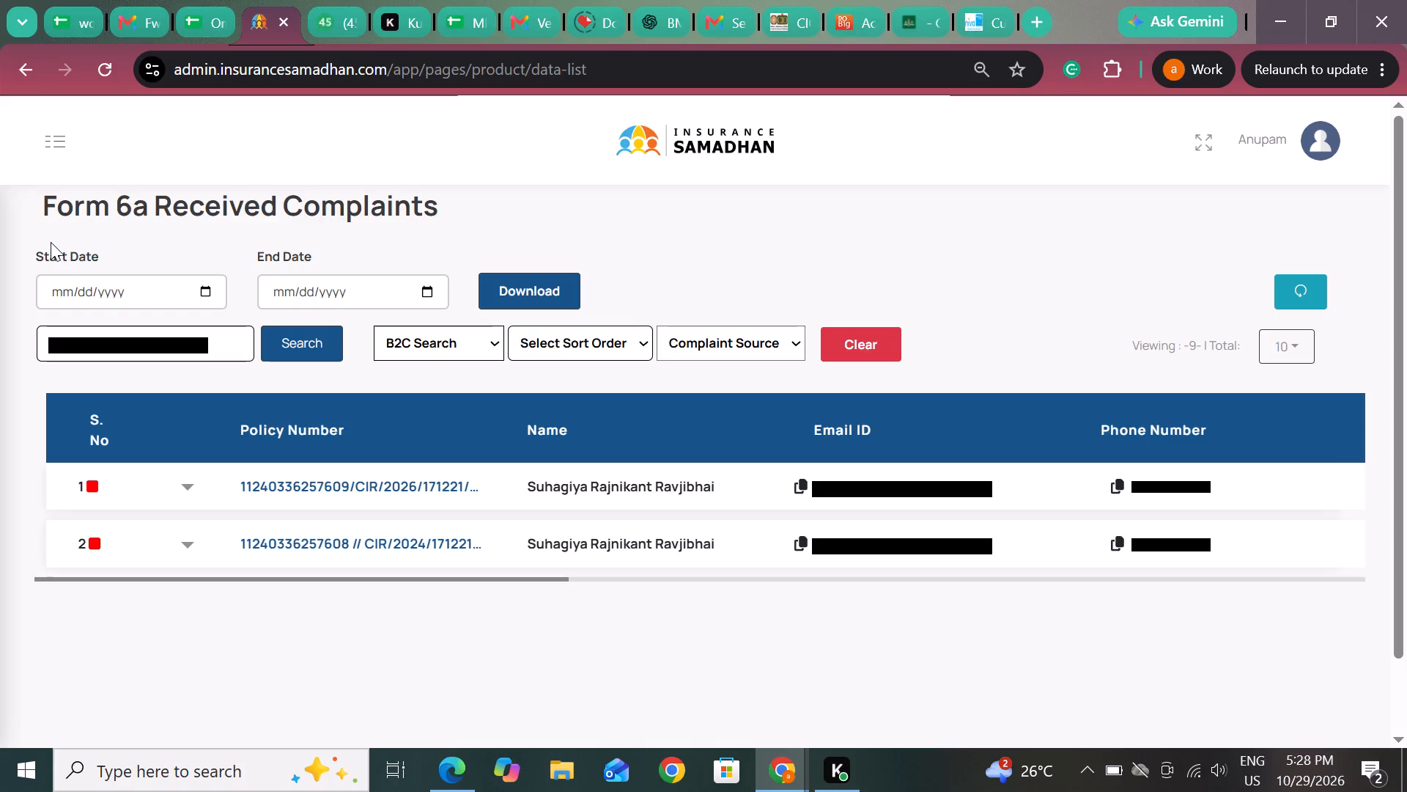
Copy the customer's phone number from the first row of the Form 6a Received Complaints list.
{"action": "scroll", "coordinate": [698, 517], "scroll_direction": "left", "scroll_amount": 1}
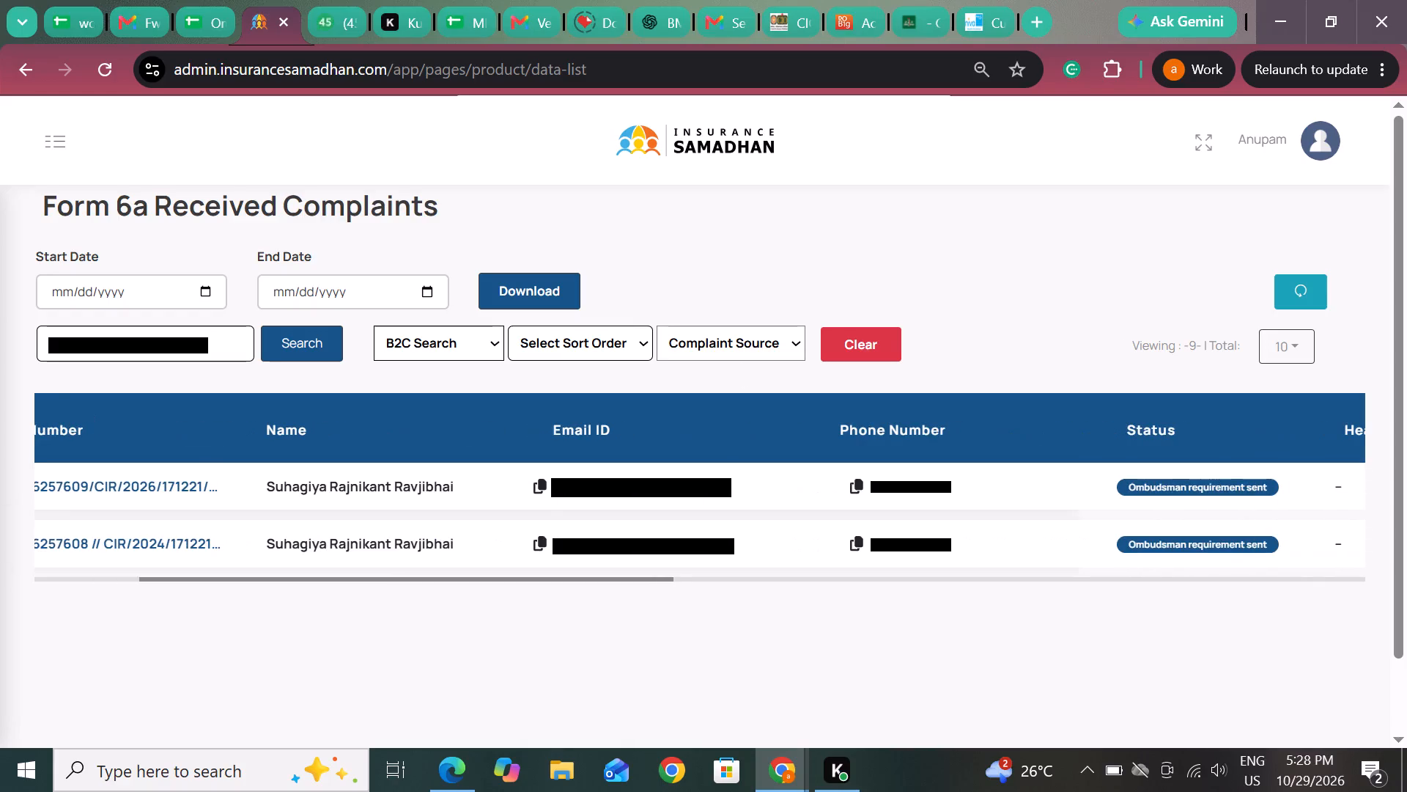
{"action": "scroll", "coordinate": [698, 517], "scroll_direction": "left", "scroll_amount": 1}
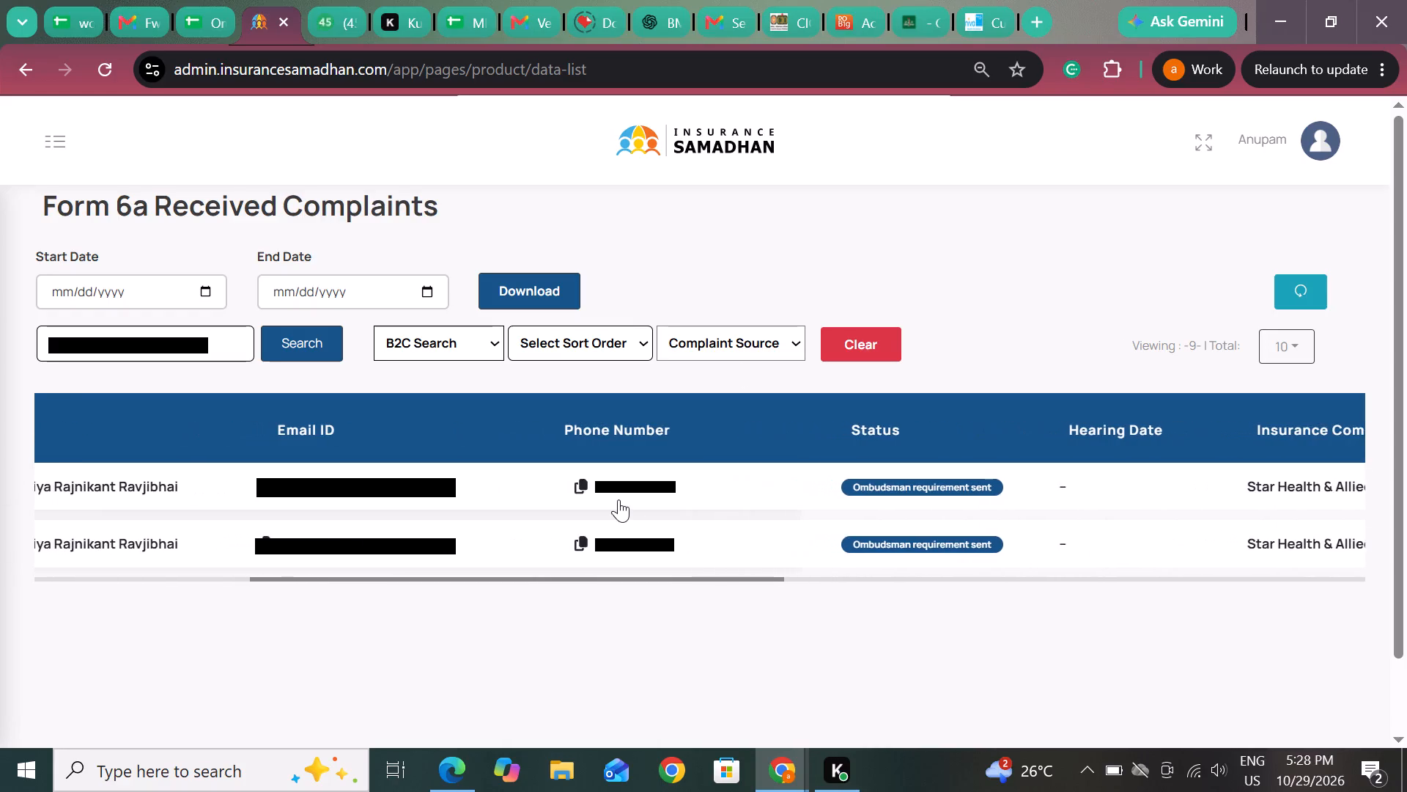
{"action": "scroll", "coordinate": [618, 499], "scroll_direction": "right", "scroll_amount": 4}
{"action": "scroll", "coordinate": [618, 499], "scroll_direction": "left", "scroll_amount": 3}
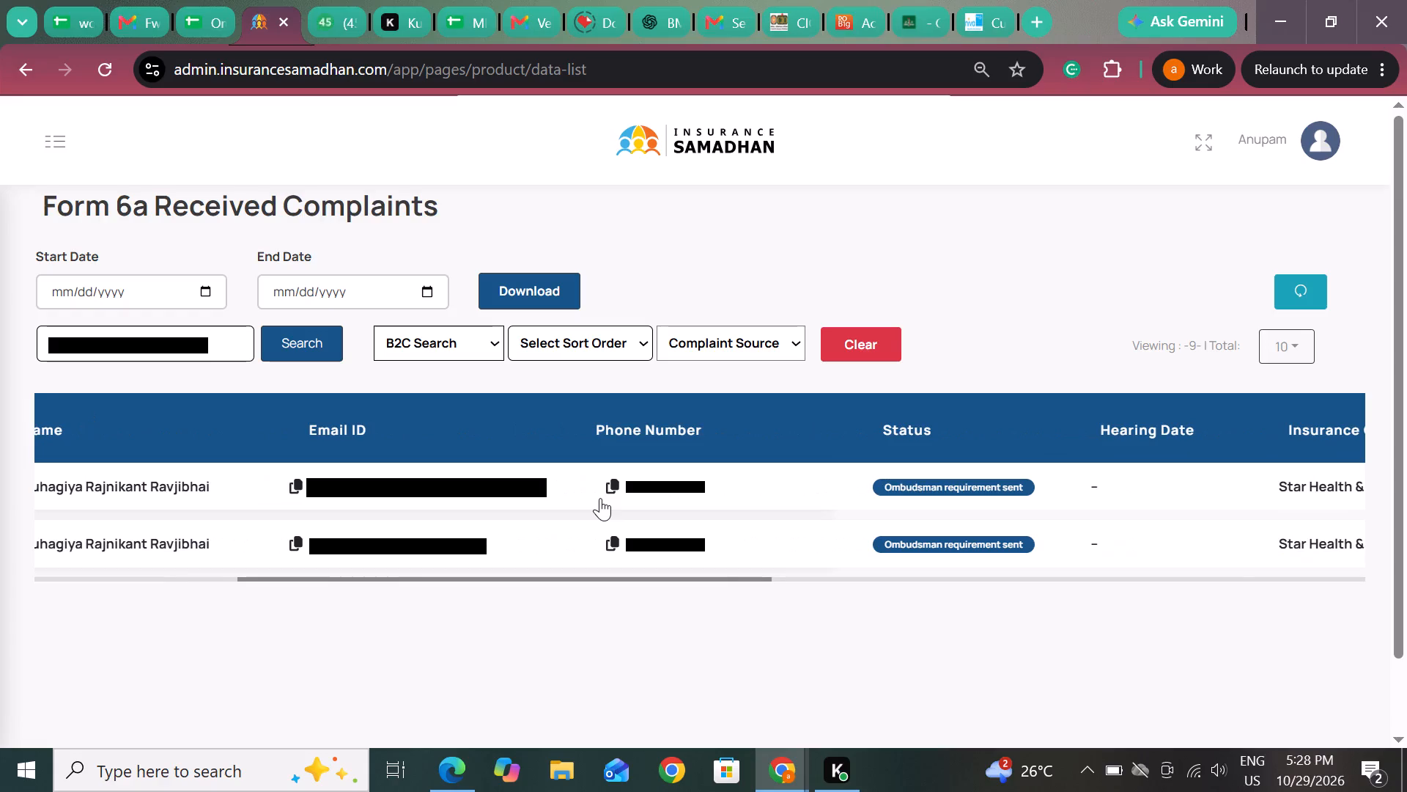
{"action": "scroll", "coordinate": [600, 498], "scroll_direction": "left", "scroll_amount": 2}
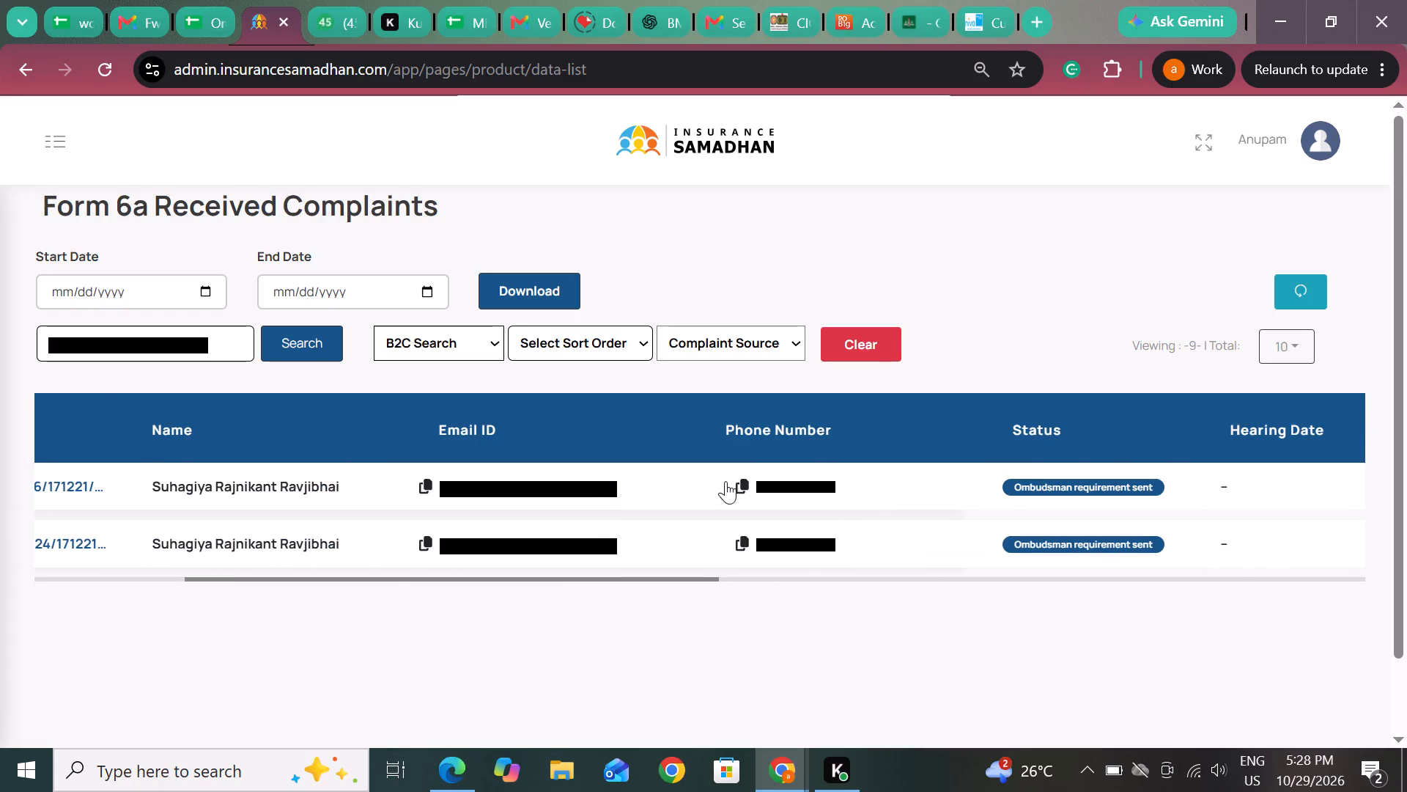
{"action": "scroll", "coordinate": [735, 485], "scroll_direction": "left", "scroll_amount": 1}
{"action": "left_click", "coordinate": [740, 491]}
{"action": "scroll", "coordinate": [740, 491], "scroll_direction": "left", "scroll_amount": 1}
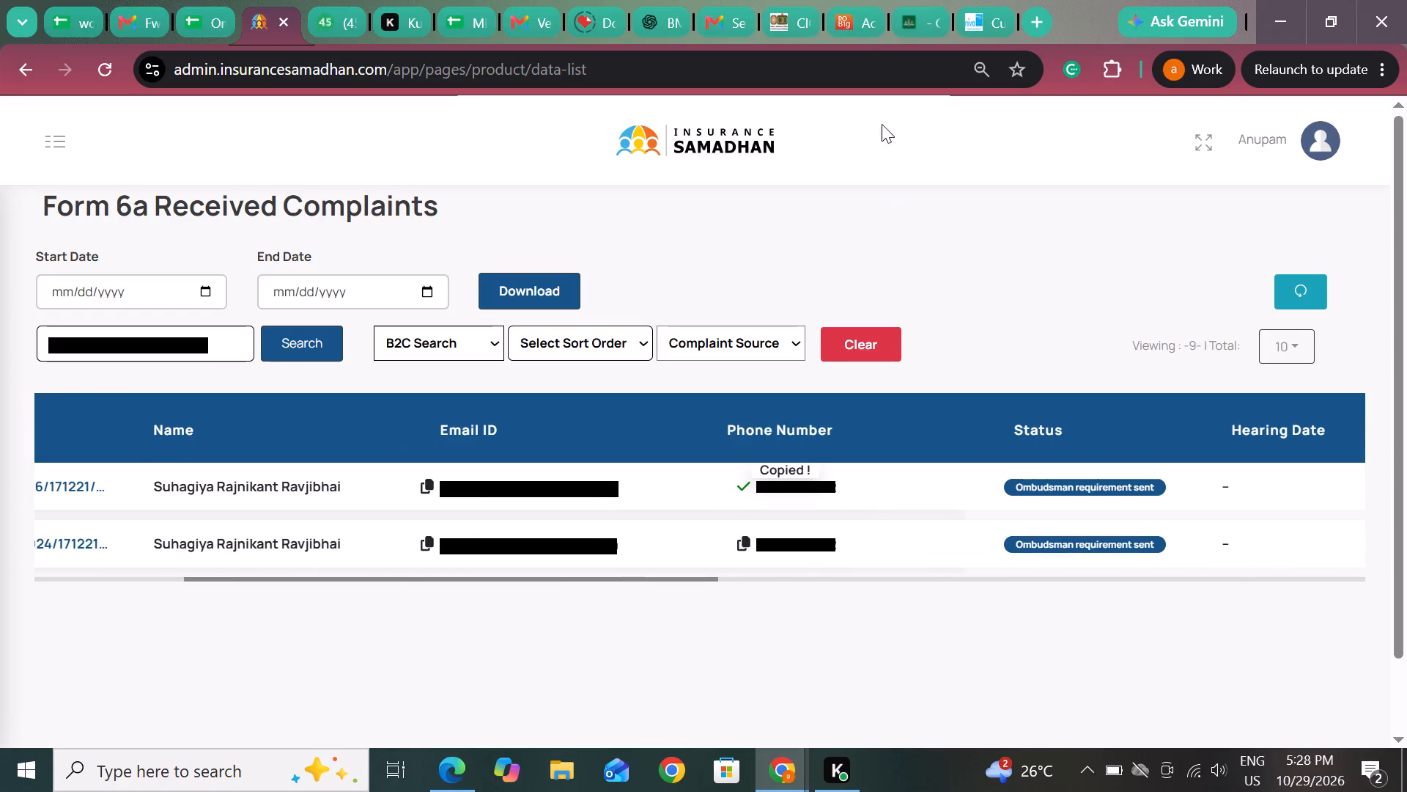
{"action": "scroll", "coordinate": [880, 124], "scroll_direction": "up", "scroll_amount": 2}
Switch to the Smartflo calling portal, open its dialer and enter the copied customer phone number as the destination.
{"action": "left_click", "coordinate": [854, 19]}
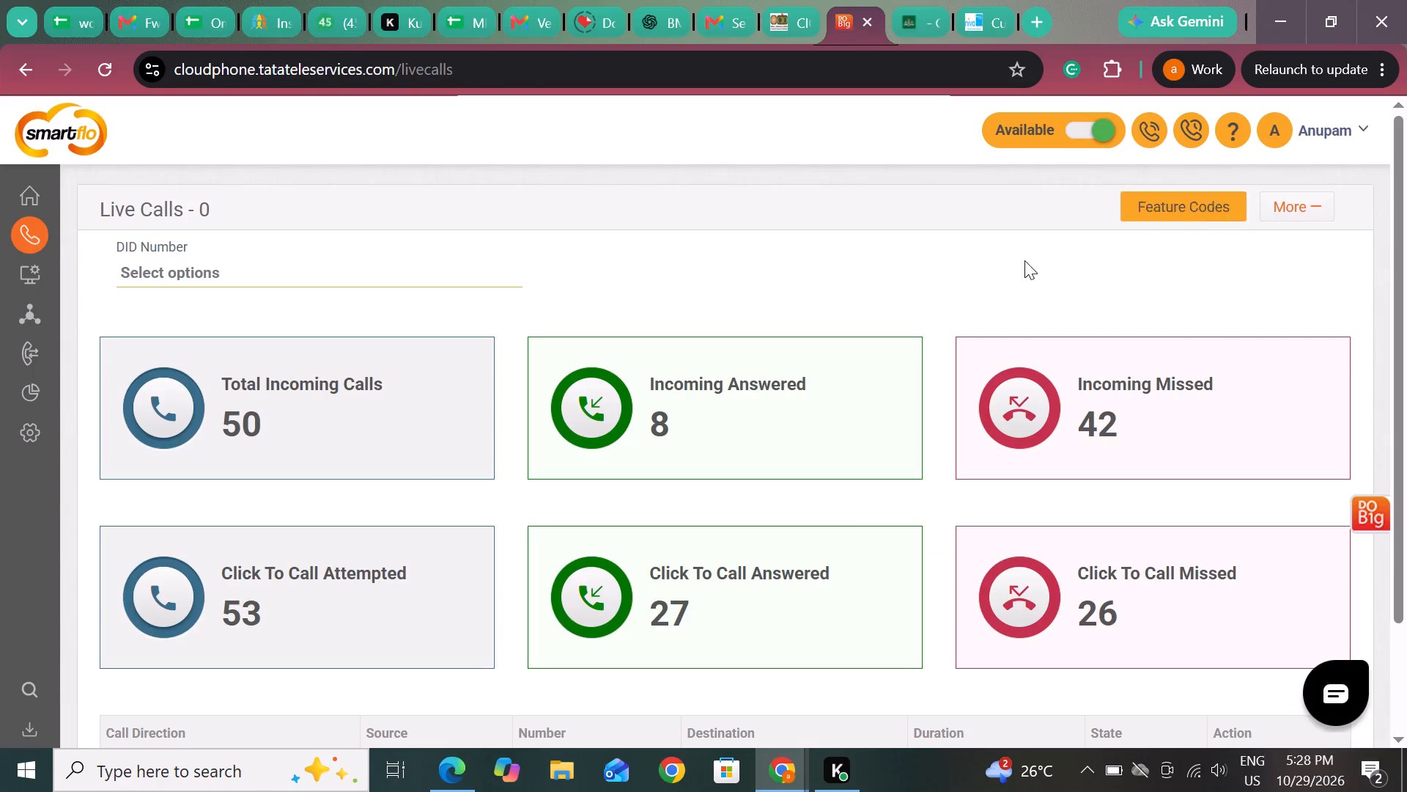
{"action": "scroll", "coordinate": [414, 384], "scroll_direction": "up", "scroll_amount": 5}
{"action": "scroll", "coordinate": [809, 280], "scroll_direction": "down", "scroll_amount": 6}
{"action": "scroll", "coordinate": [1061, 323], "scroll_direction": "up", "scroll_amount": 6}
{"action": "left_click", "coordinate": [1308, 213]}
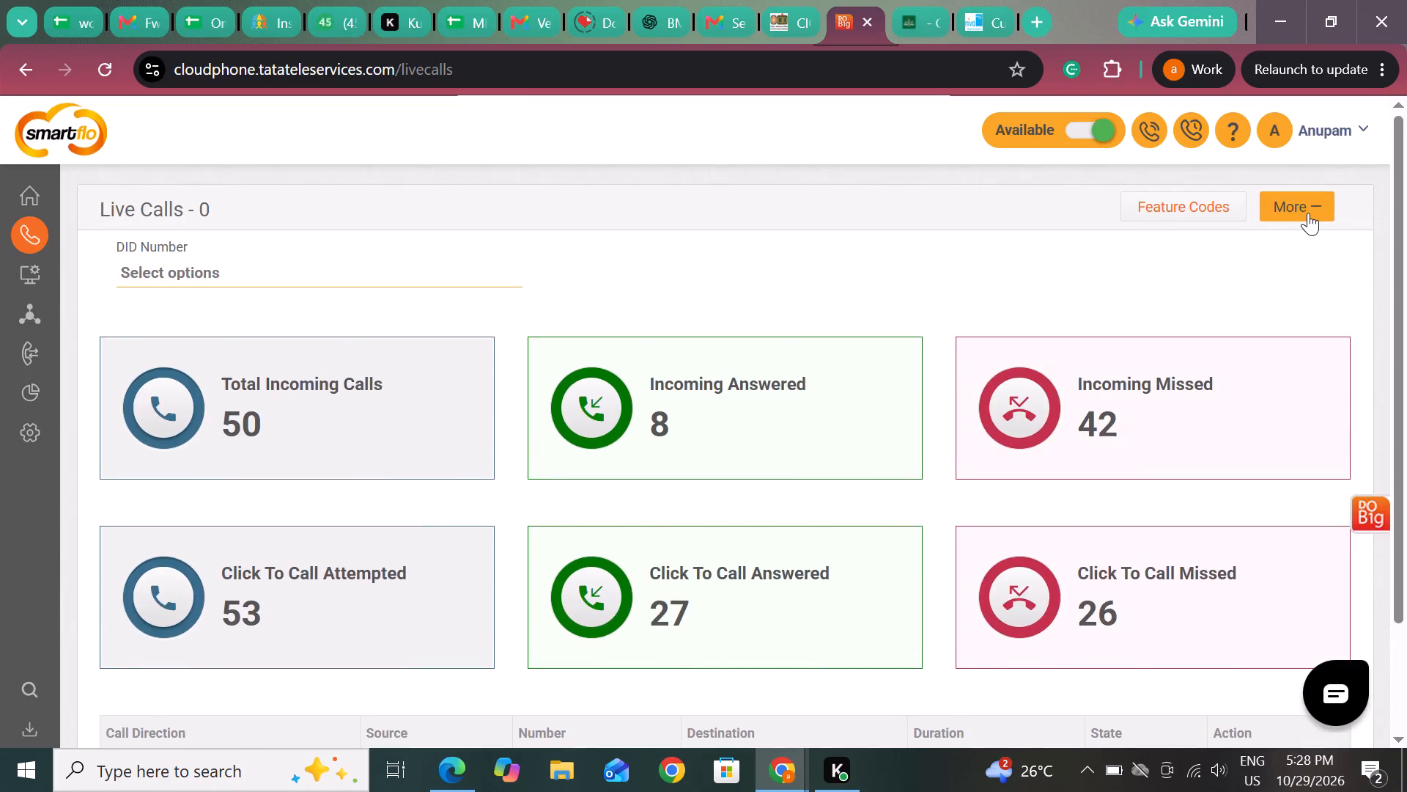
{"action": "left_click", "coordinate": [1306, 207]}
{"action": "scroll", "coordinate": [887, 320], "scroll_direction": "up", "scroll_amount": 7}
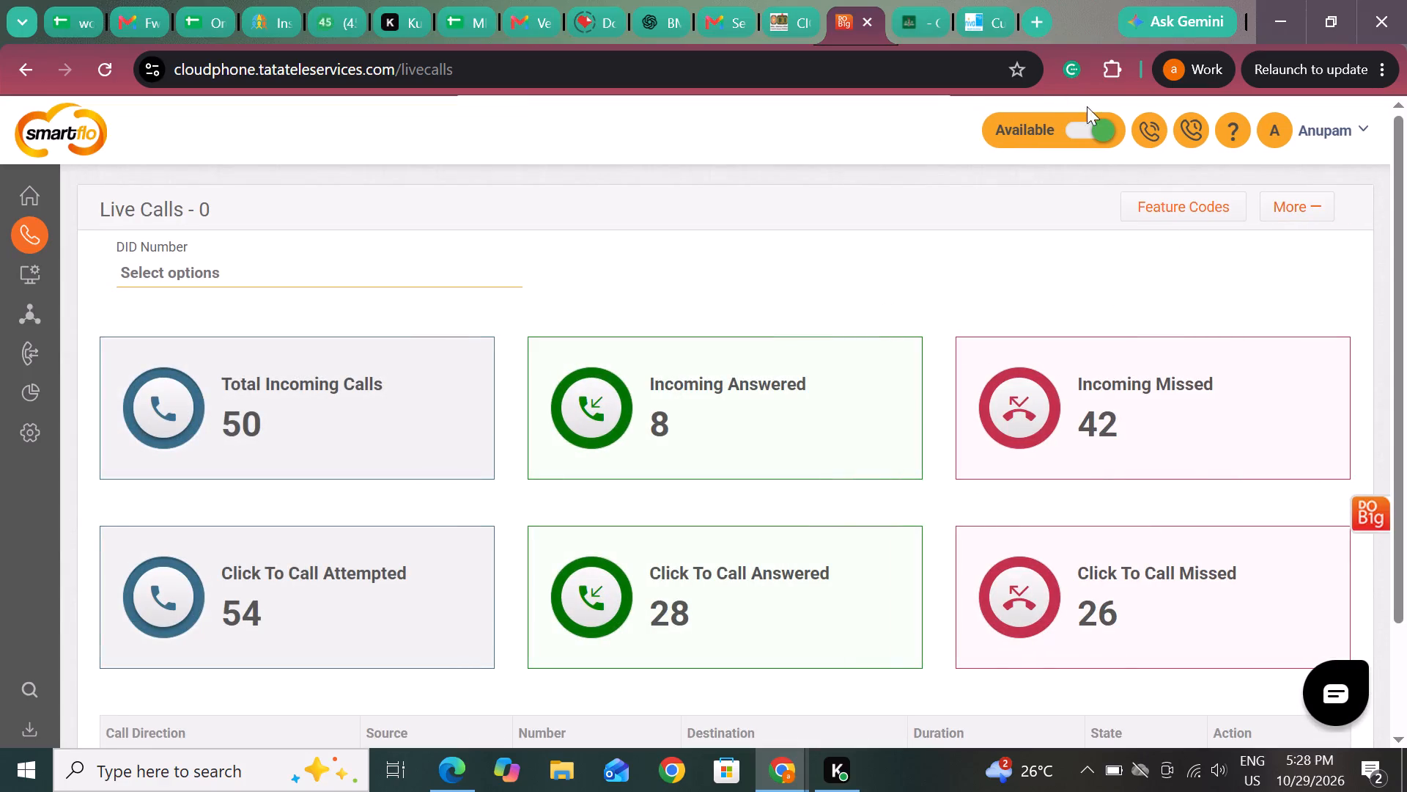
{"action": "left_click", "coordinate": [1145, 133]}
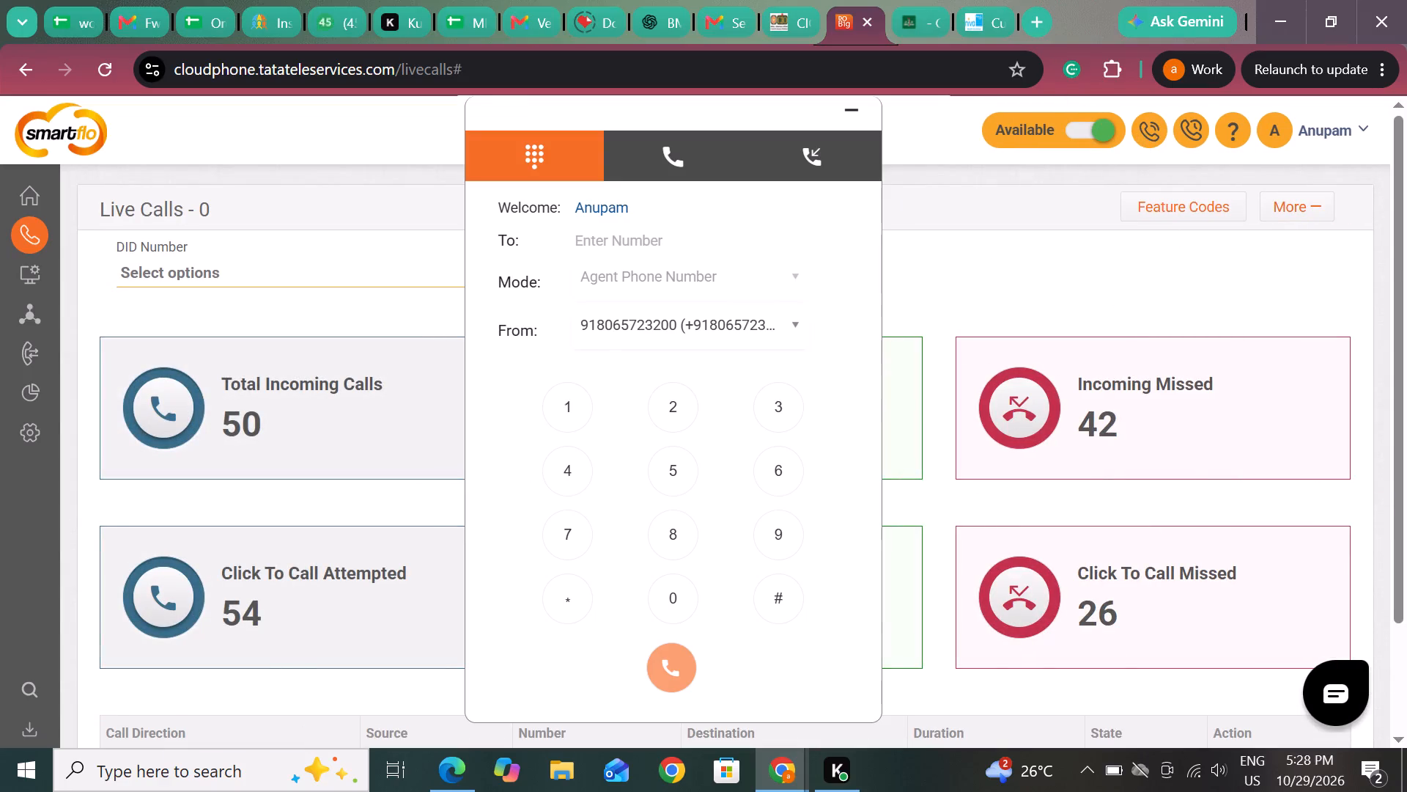
{"action": "left_click", "coordinate": [627, 243]}
{"action": "key", "text": "ctrl+v"}
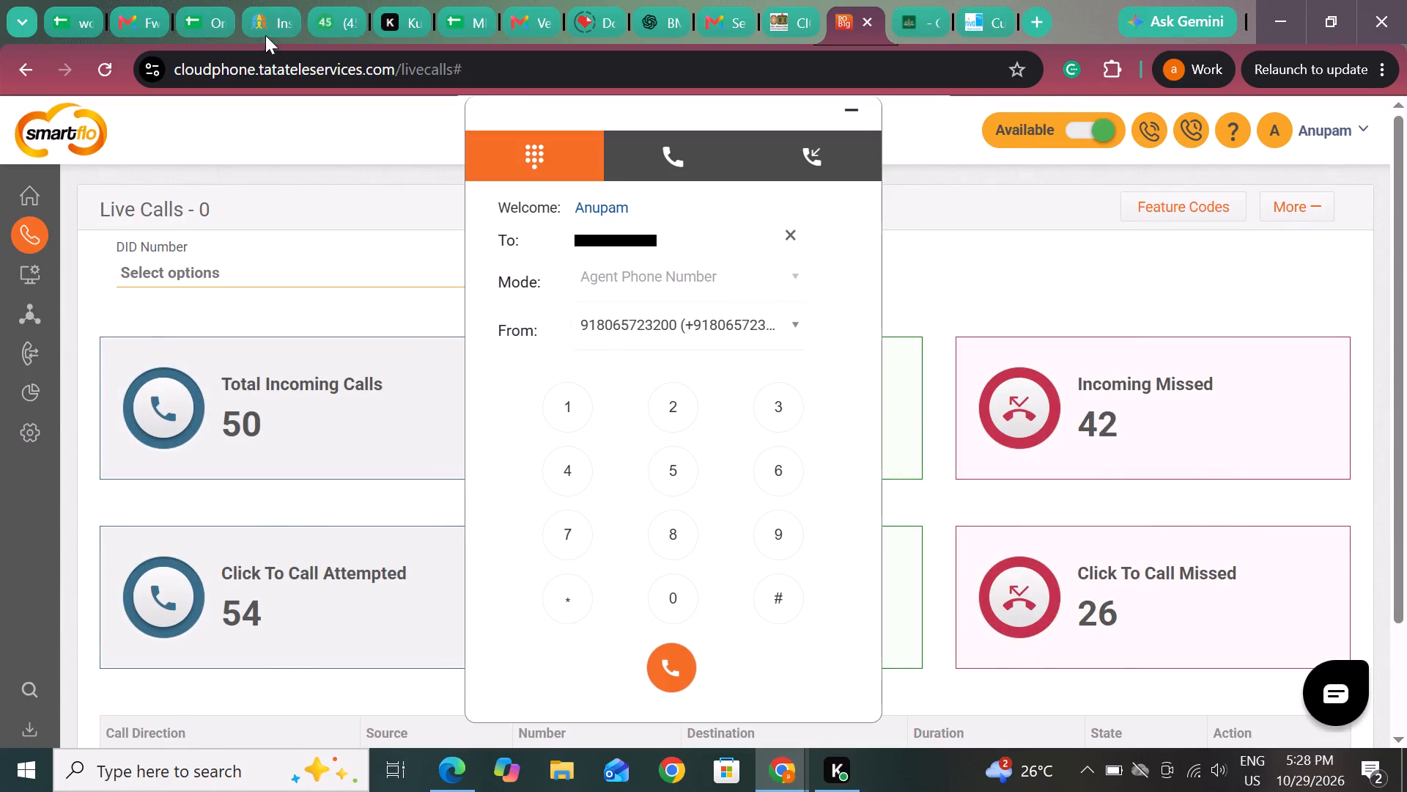
Return to the customer's complaint rows in the admin portal.
{"action": "left_click", "coordinate": [265, 35]}
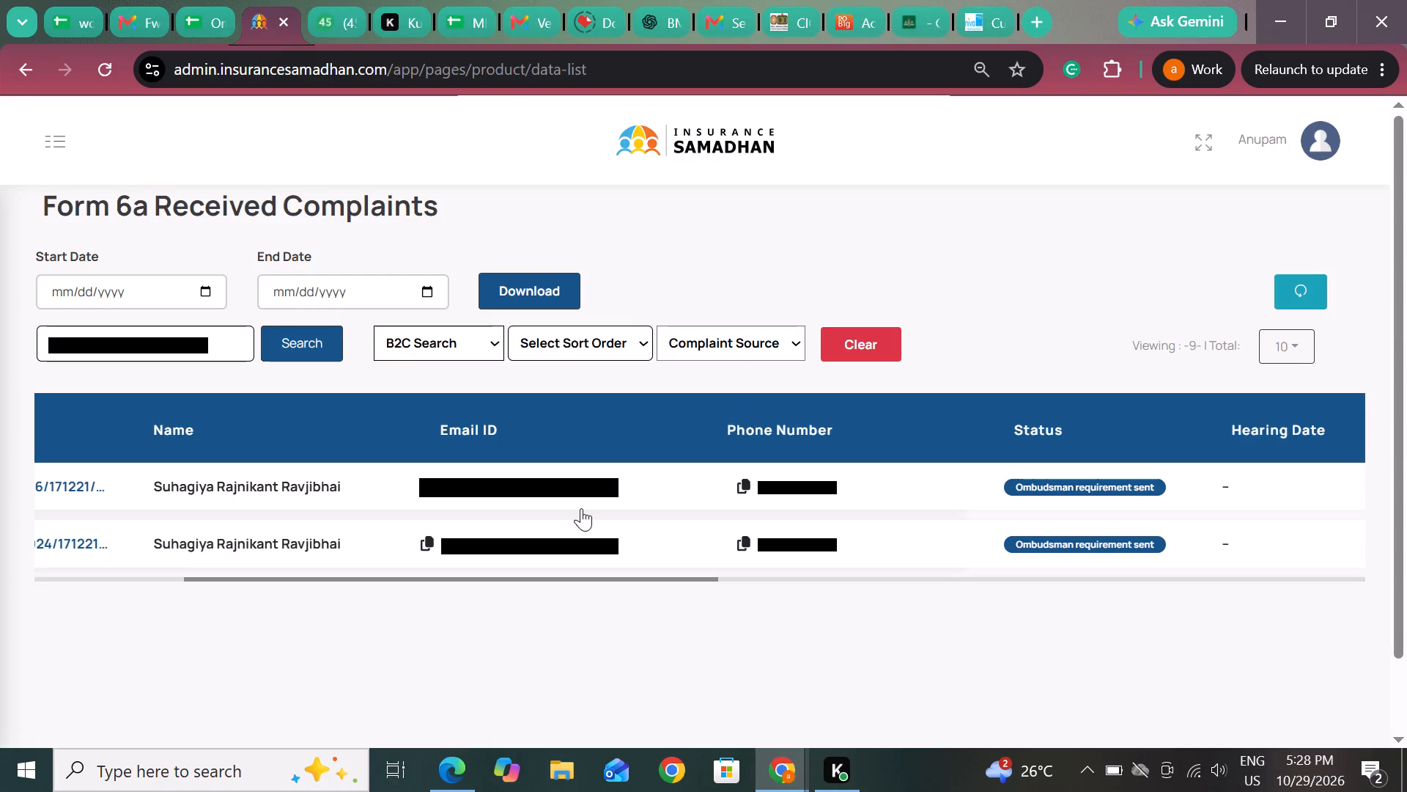
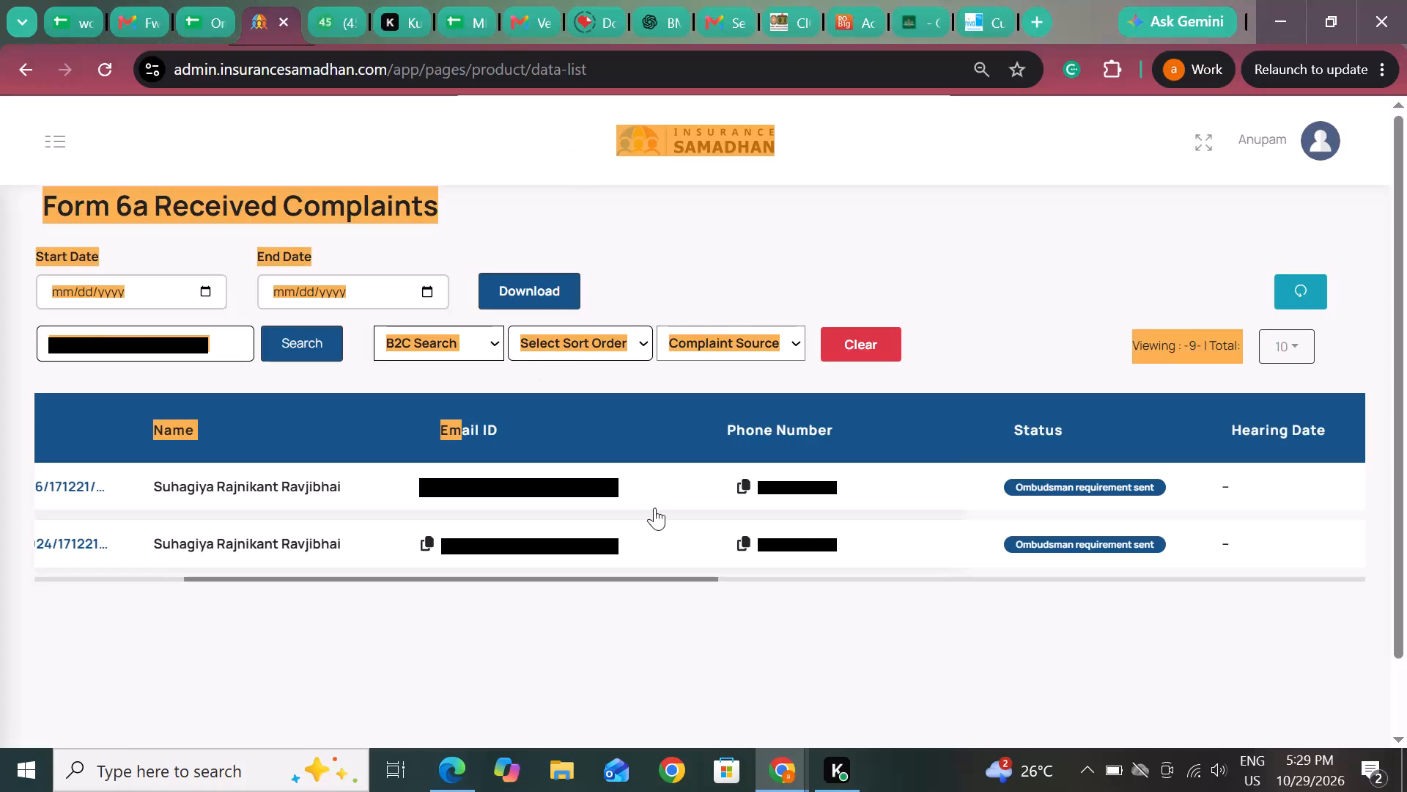
Copy the customer's phone number again from the first row of the Form 6a Received Complaints list.
{"action": "left_click", "coordinate": [685, 230]}
{"action": "scroll", "coordinate": [425, 491], "scroll_direction": "right", "scroll_amount": 7}
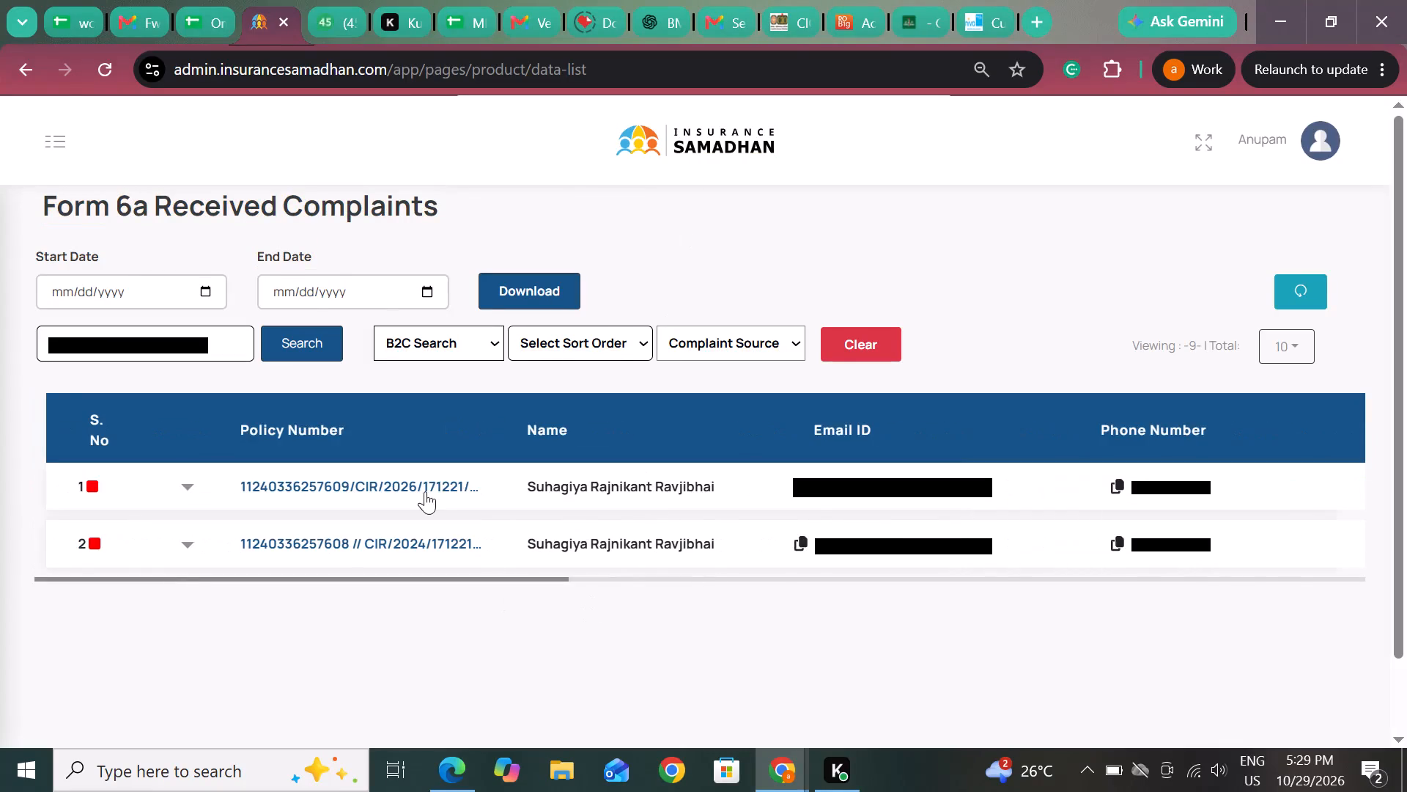
{"action": "scroll", "coordinate": [425, 491], "scroll_direction": "left", "scroll_amount": 2}
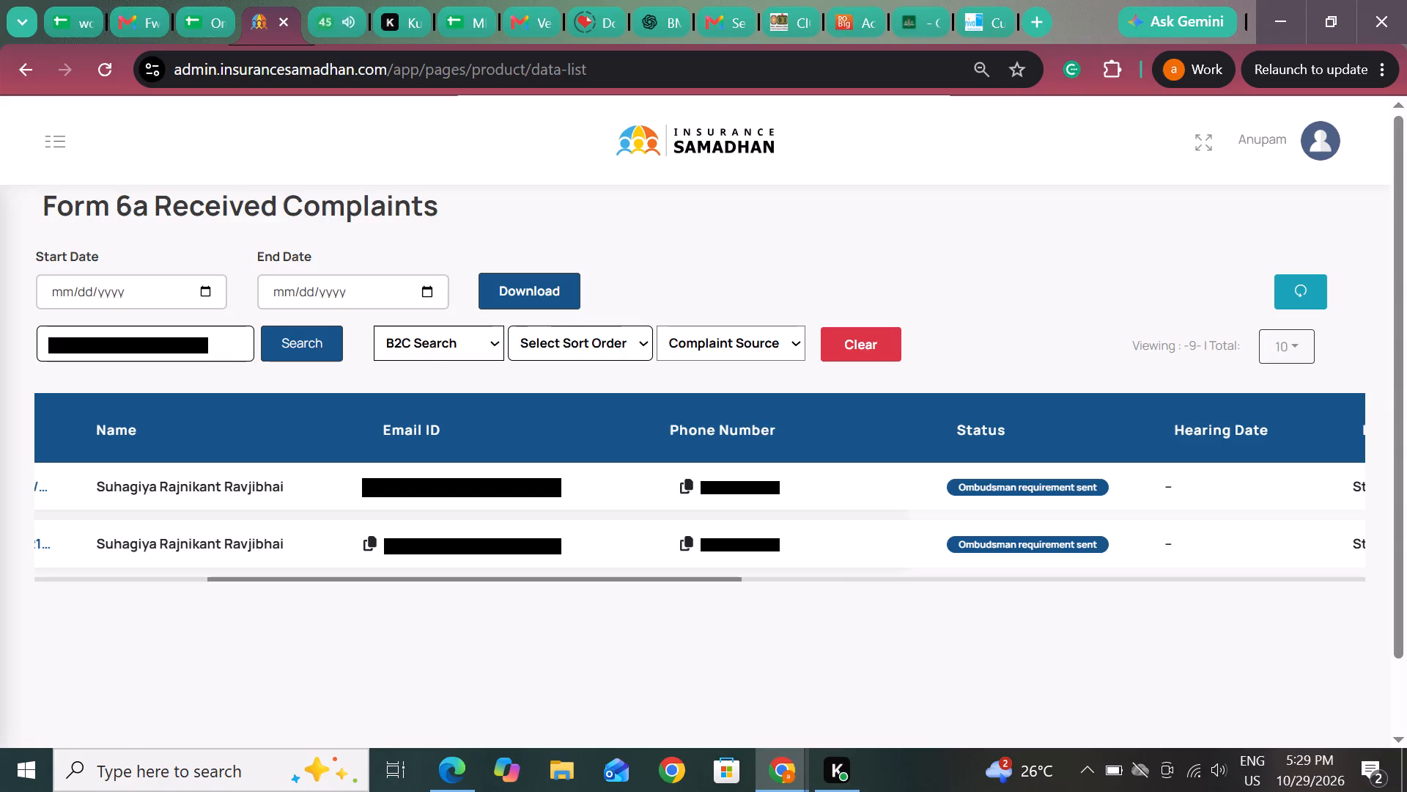
{"action": "scroll", "coordinate": [654, 502], "scroll_direction": "up", "scroll_amount": 1}
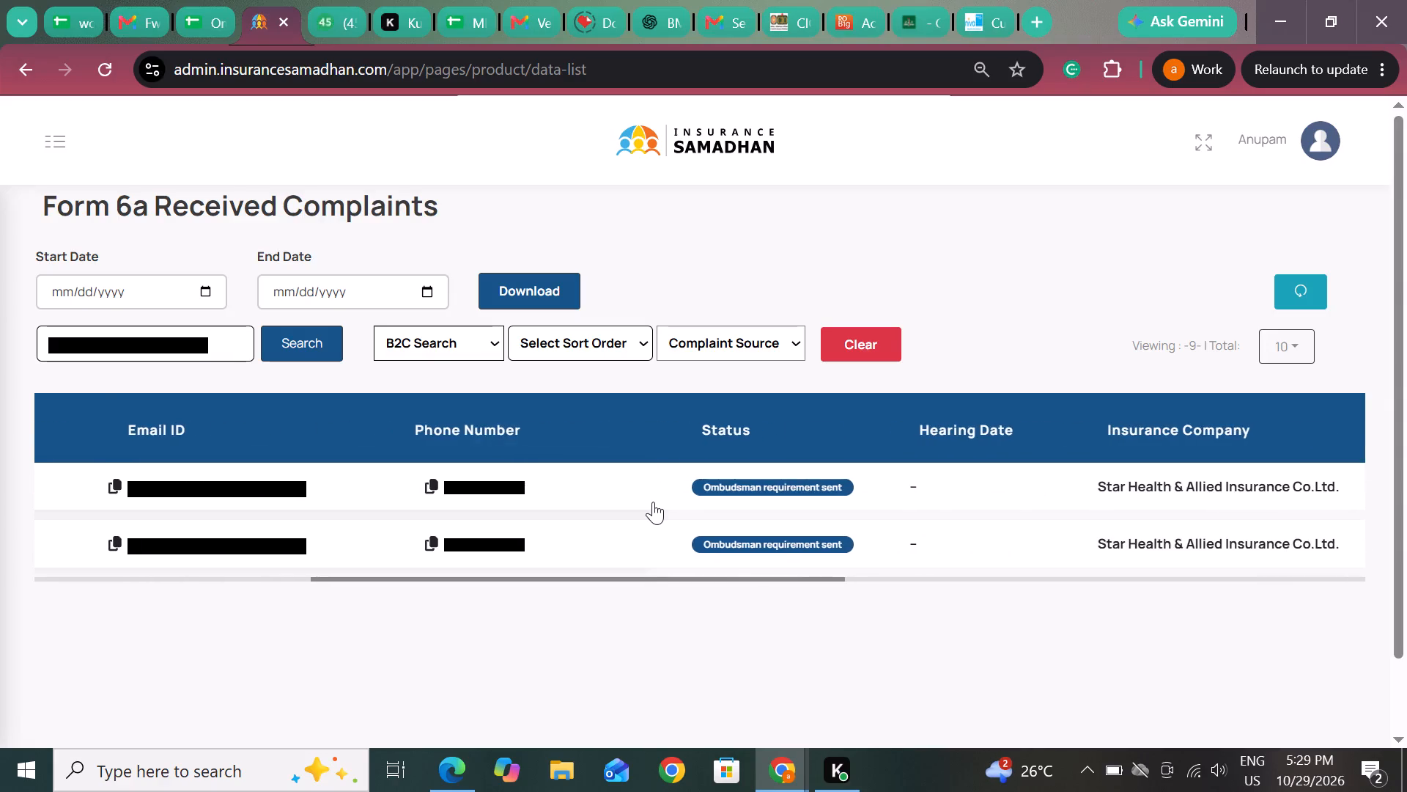
{"action": "scroll", "coordinate": [653, 502], "scroll_direction": "up", "scroll_amount": 1}
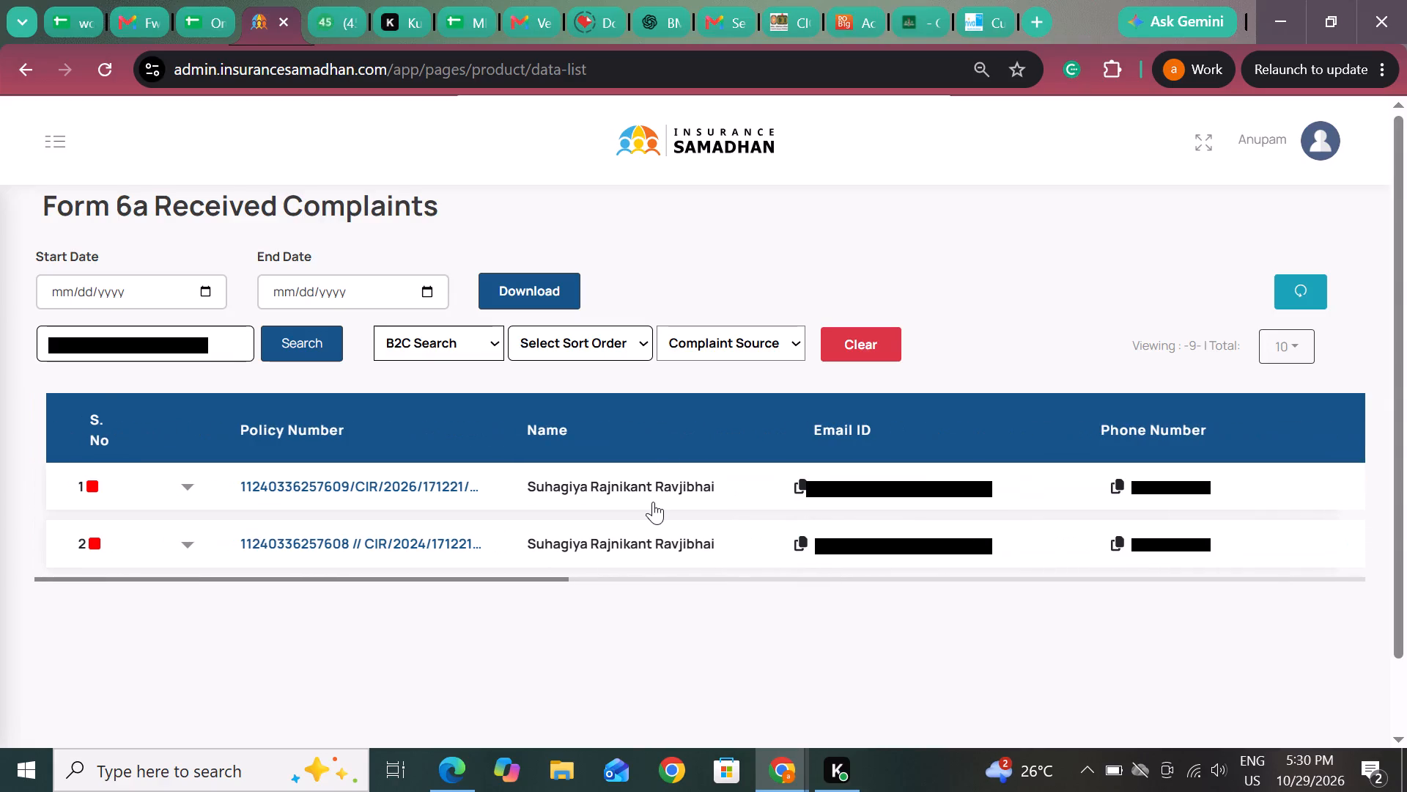
{"action": "scroll", "coordinate": [653, 502], "scroll_direction": "left", "scroll_amount": 2}
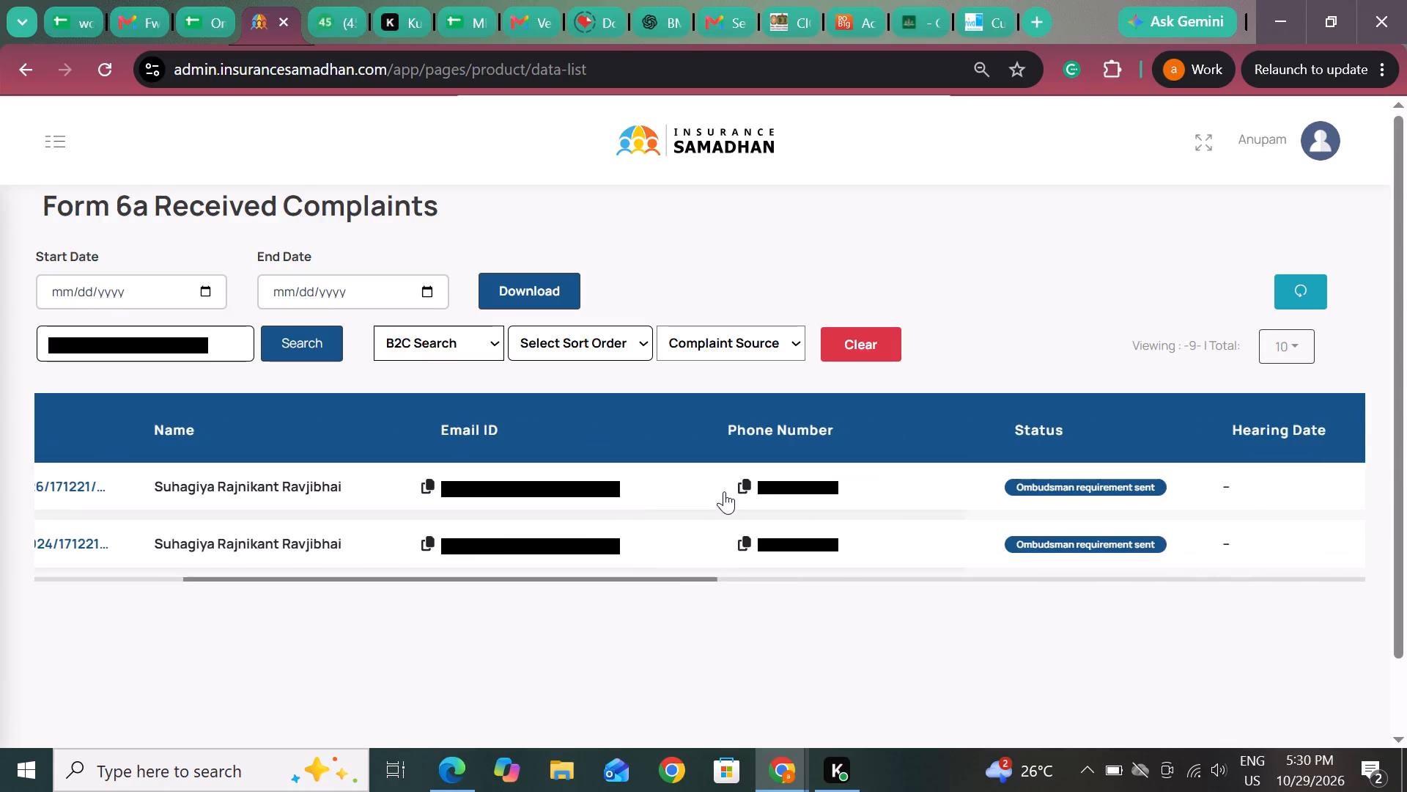
{"action": "scroll", "coordinate": [724, 491], "scroll_direction": "left", "scroll_amount": 1}
{"action": "left_click", "coordinate": [747, 489]}
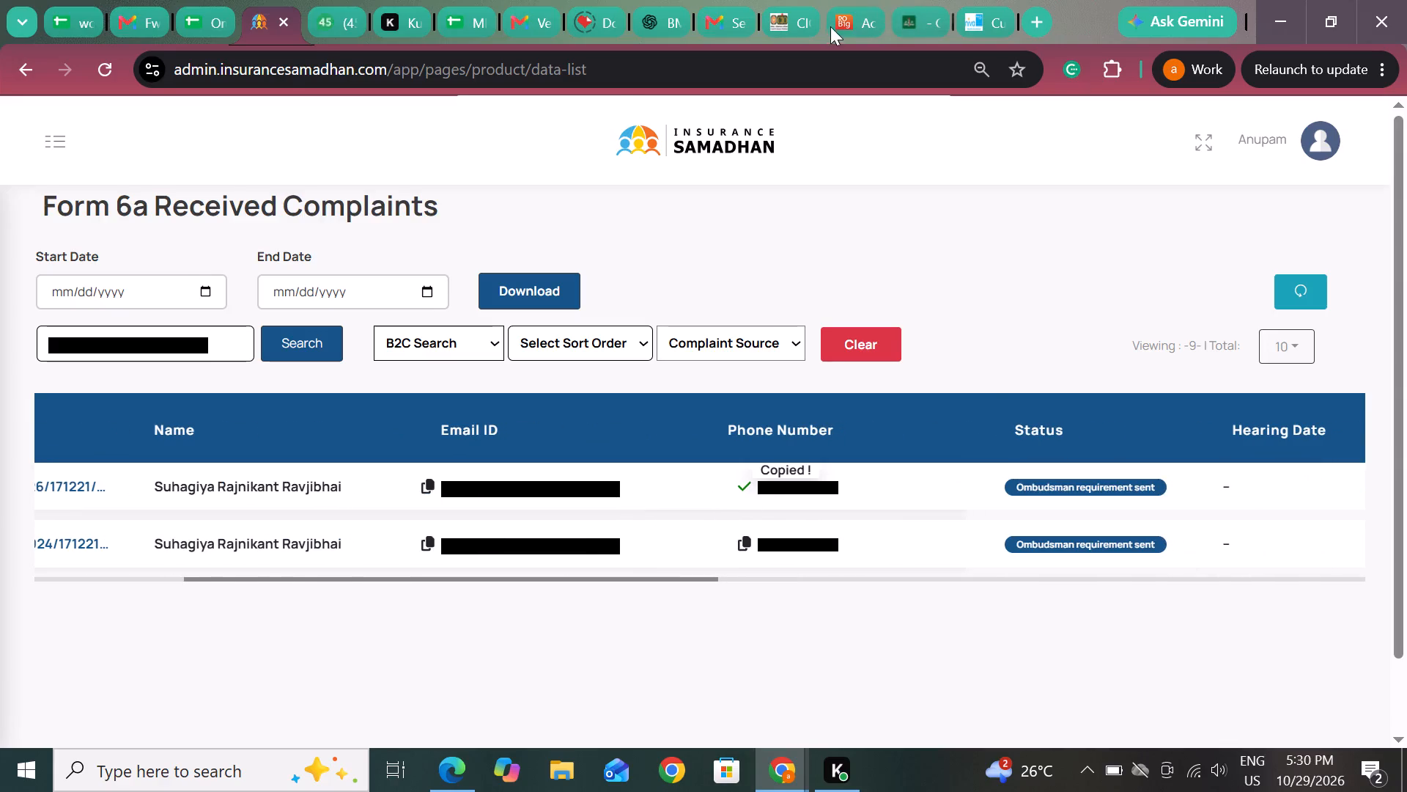
Switch to the Smartflo calling portal and select the customer phone number in the dialer's destination field.
{"action": "left_click", "coordinate": [830, 28]}
{"action": "double_click", "coordinate": [684, 243]}
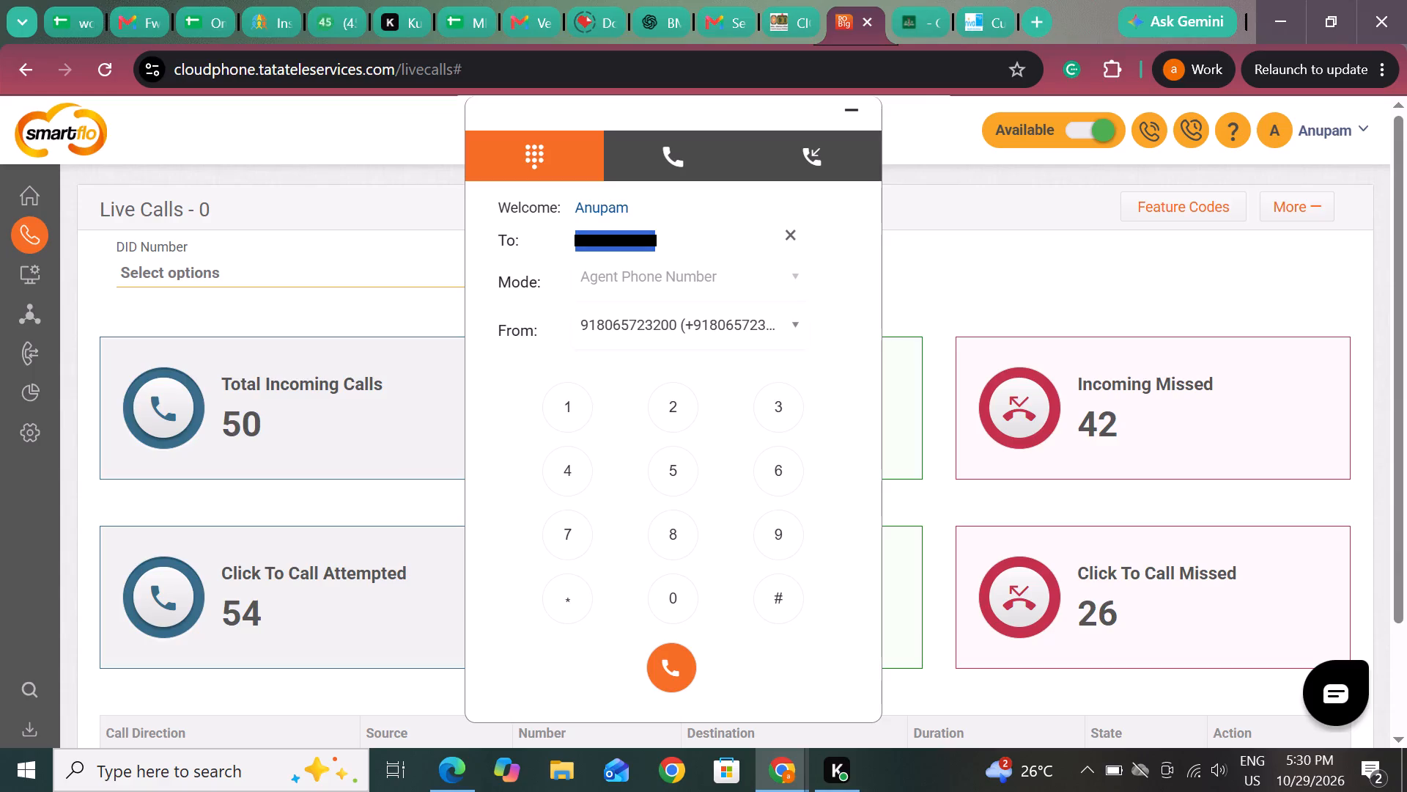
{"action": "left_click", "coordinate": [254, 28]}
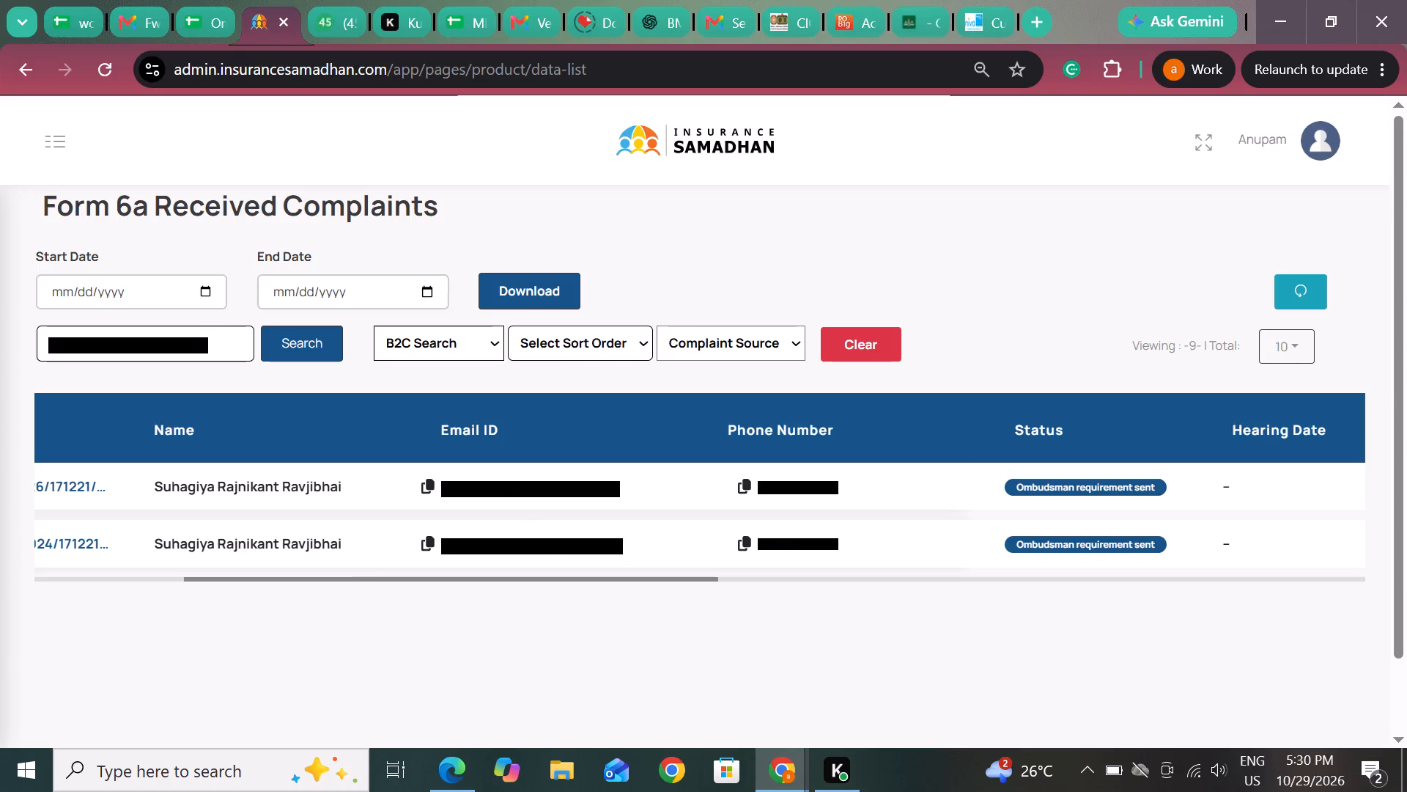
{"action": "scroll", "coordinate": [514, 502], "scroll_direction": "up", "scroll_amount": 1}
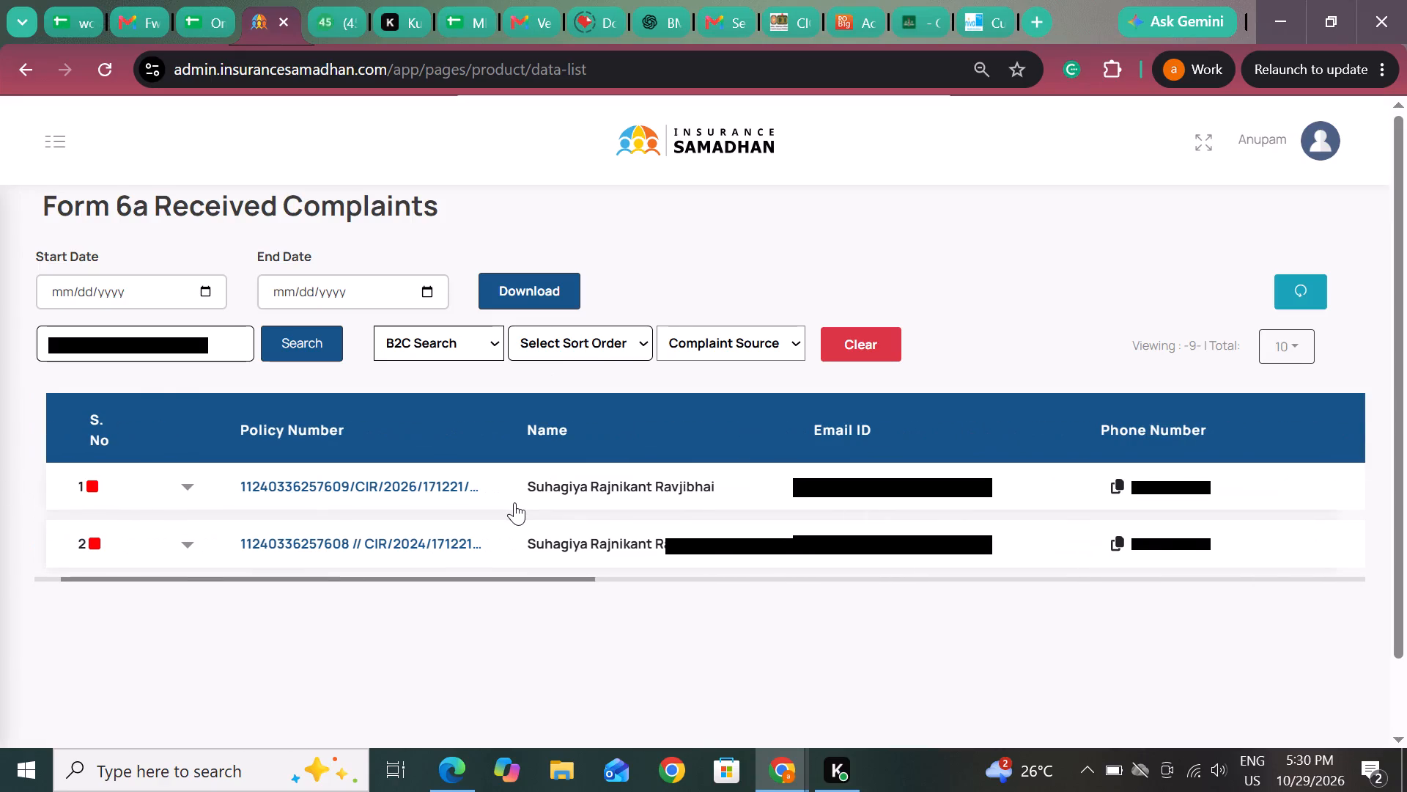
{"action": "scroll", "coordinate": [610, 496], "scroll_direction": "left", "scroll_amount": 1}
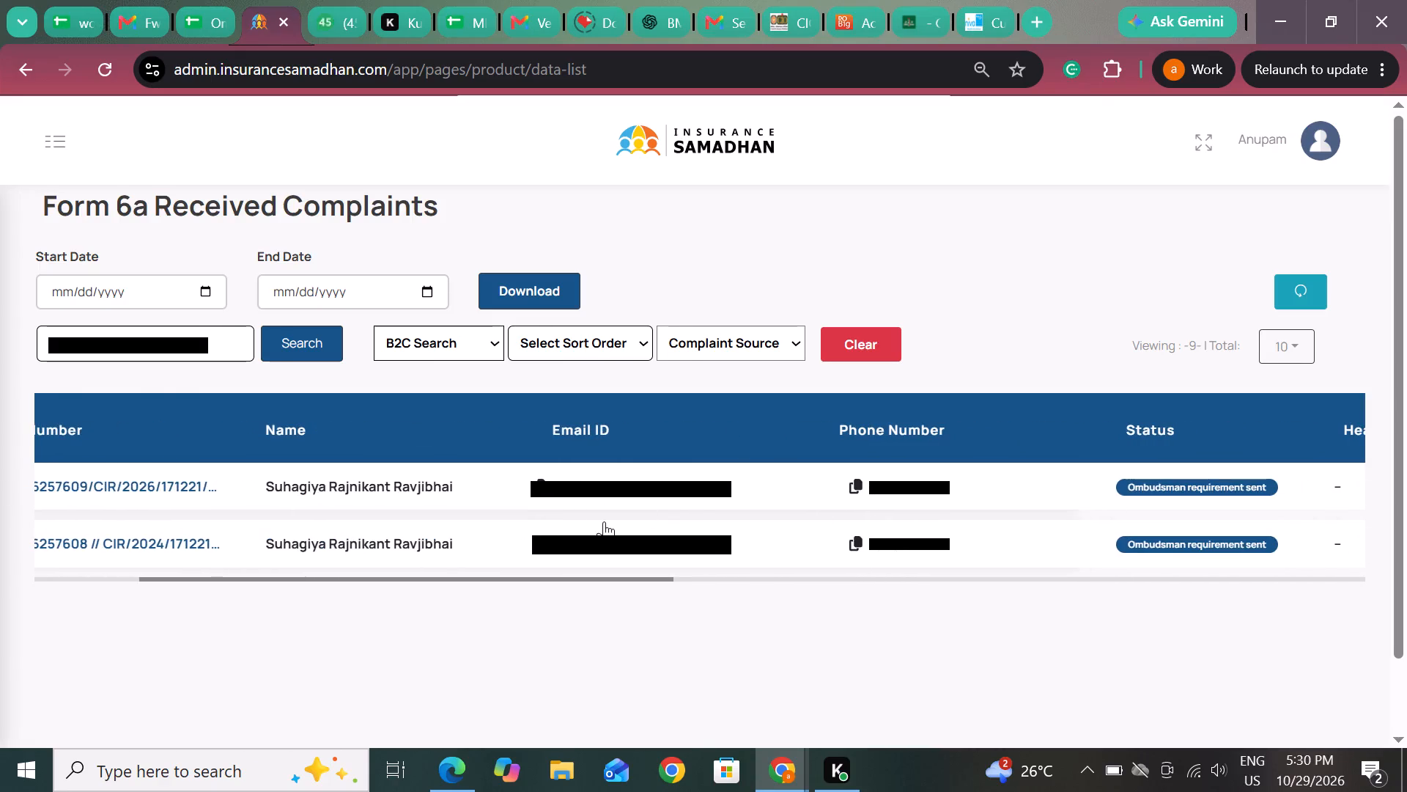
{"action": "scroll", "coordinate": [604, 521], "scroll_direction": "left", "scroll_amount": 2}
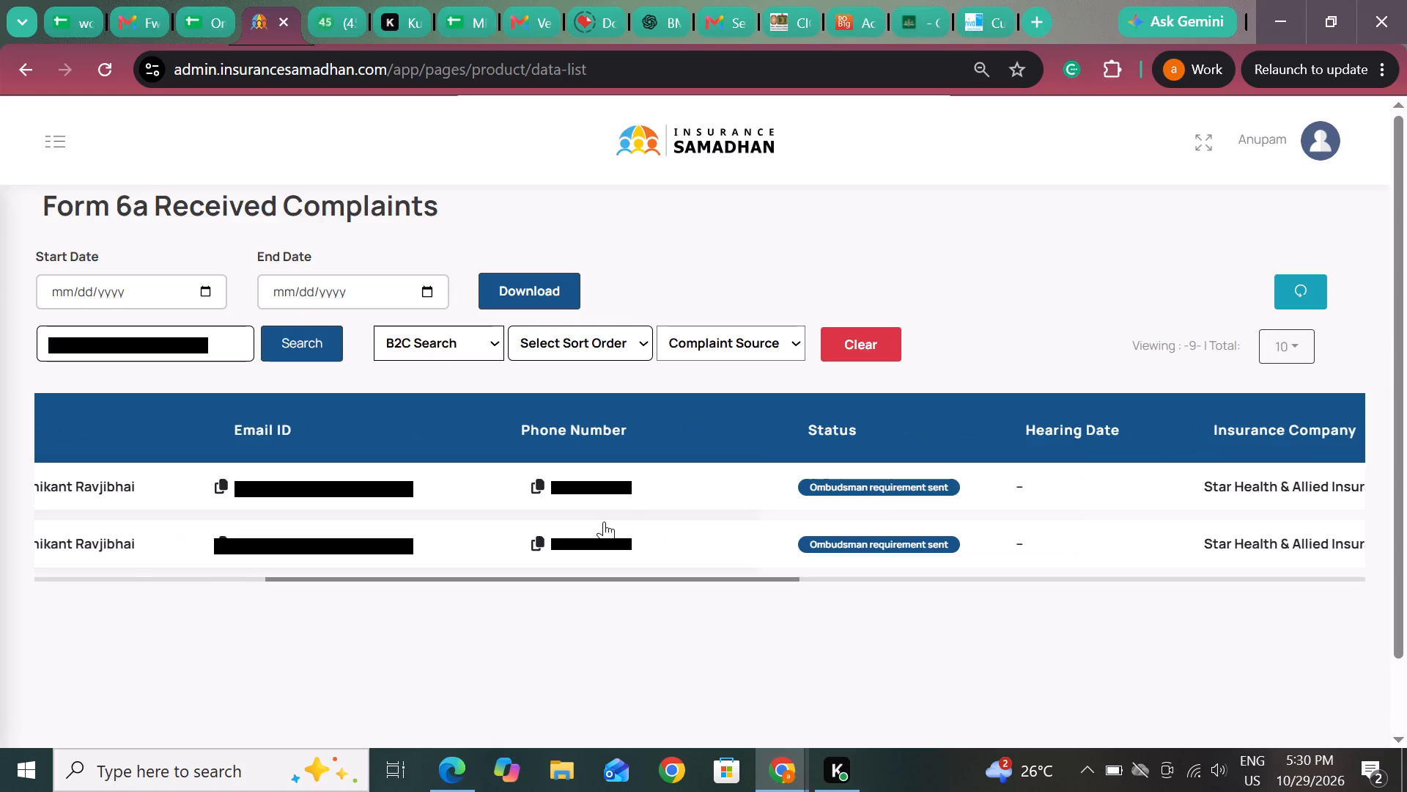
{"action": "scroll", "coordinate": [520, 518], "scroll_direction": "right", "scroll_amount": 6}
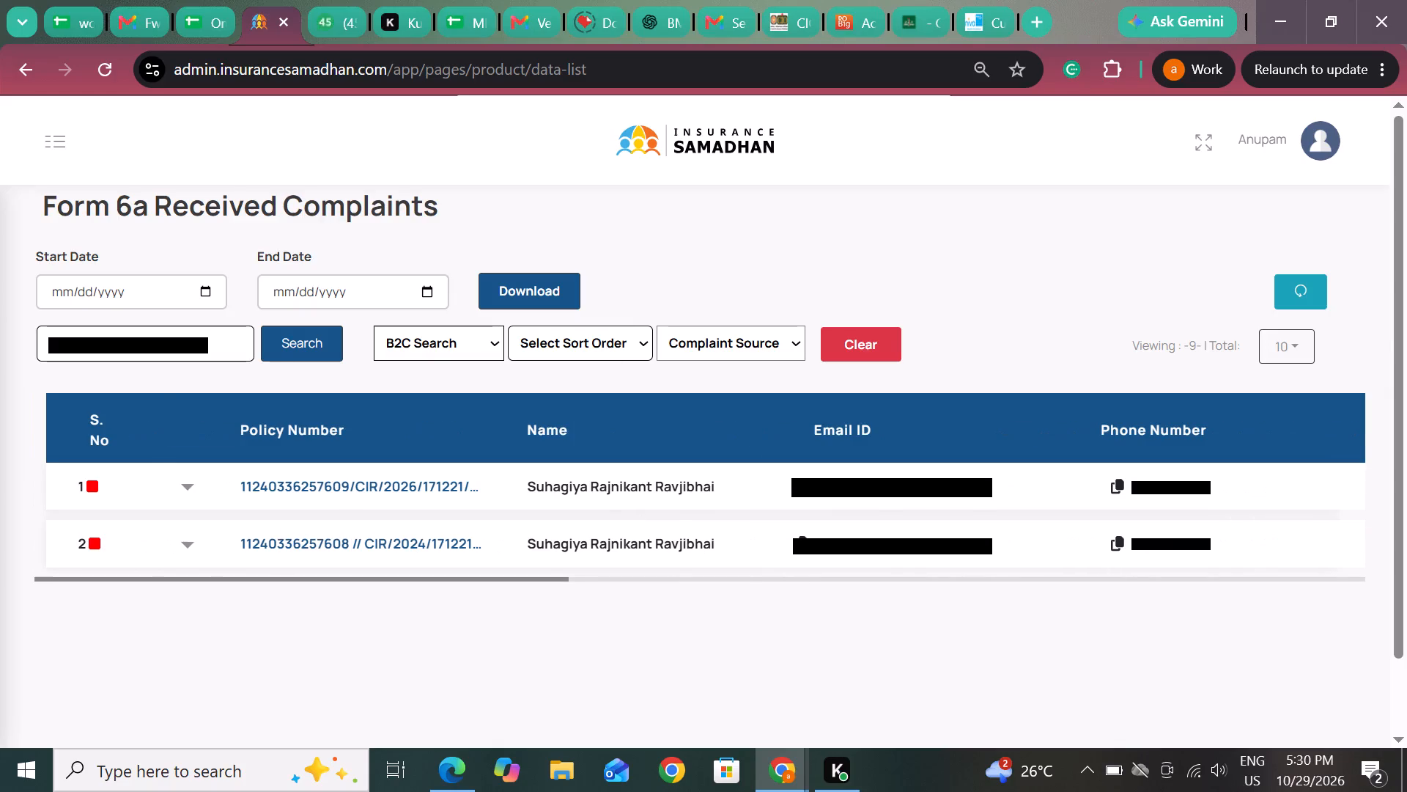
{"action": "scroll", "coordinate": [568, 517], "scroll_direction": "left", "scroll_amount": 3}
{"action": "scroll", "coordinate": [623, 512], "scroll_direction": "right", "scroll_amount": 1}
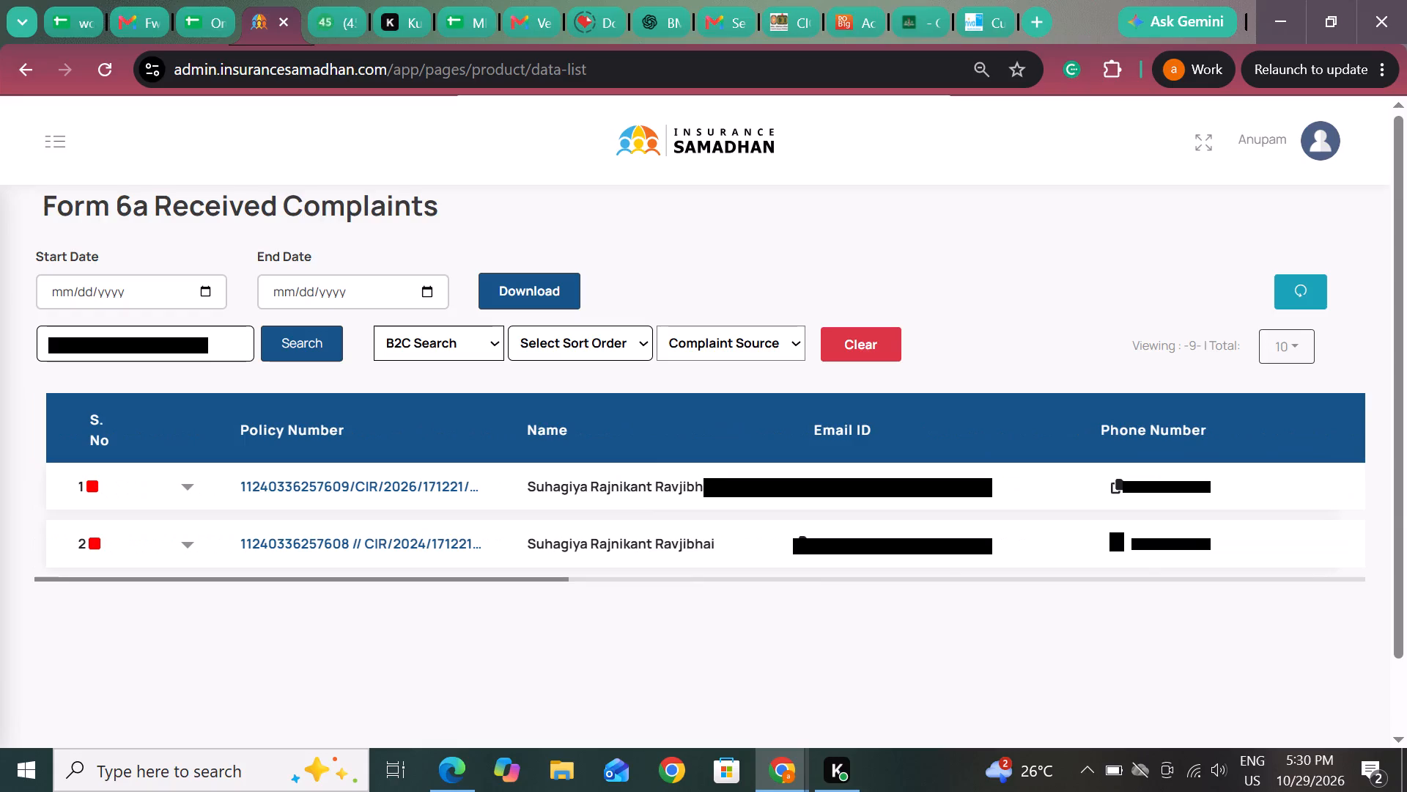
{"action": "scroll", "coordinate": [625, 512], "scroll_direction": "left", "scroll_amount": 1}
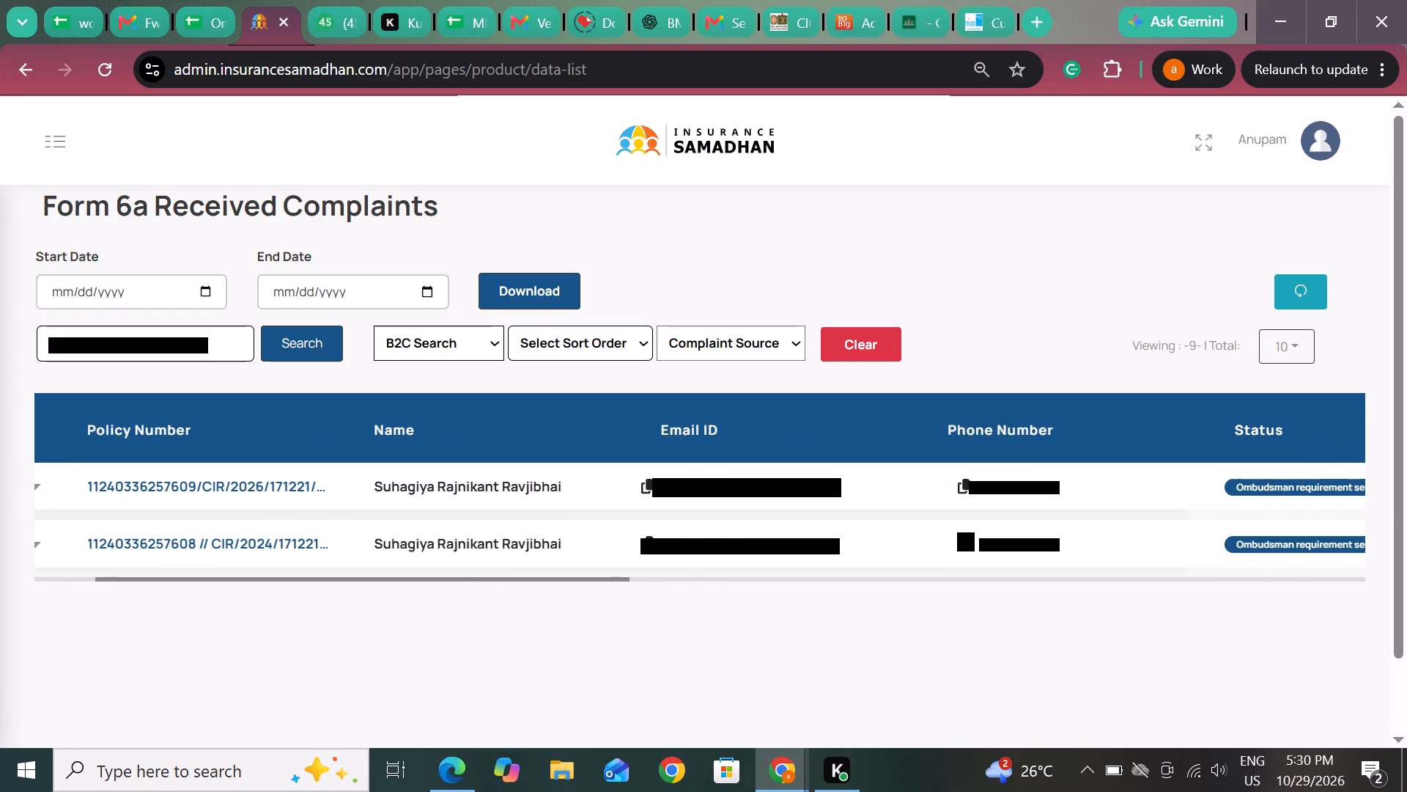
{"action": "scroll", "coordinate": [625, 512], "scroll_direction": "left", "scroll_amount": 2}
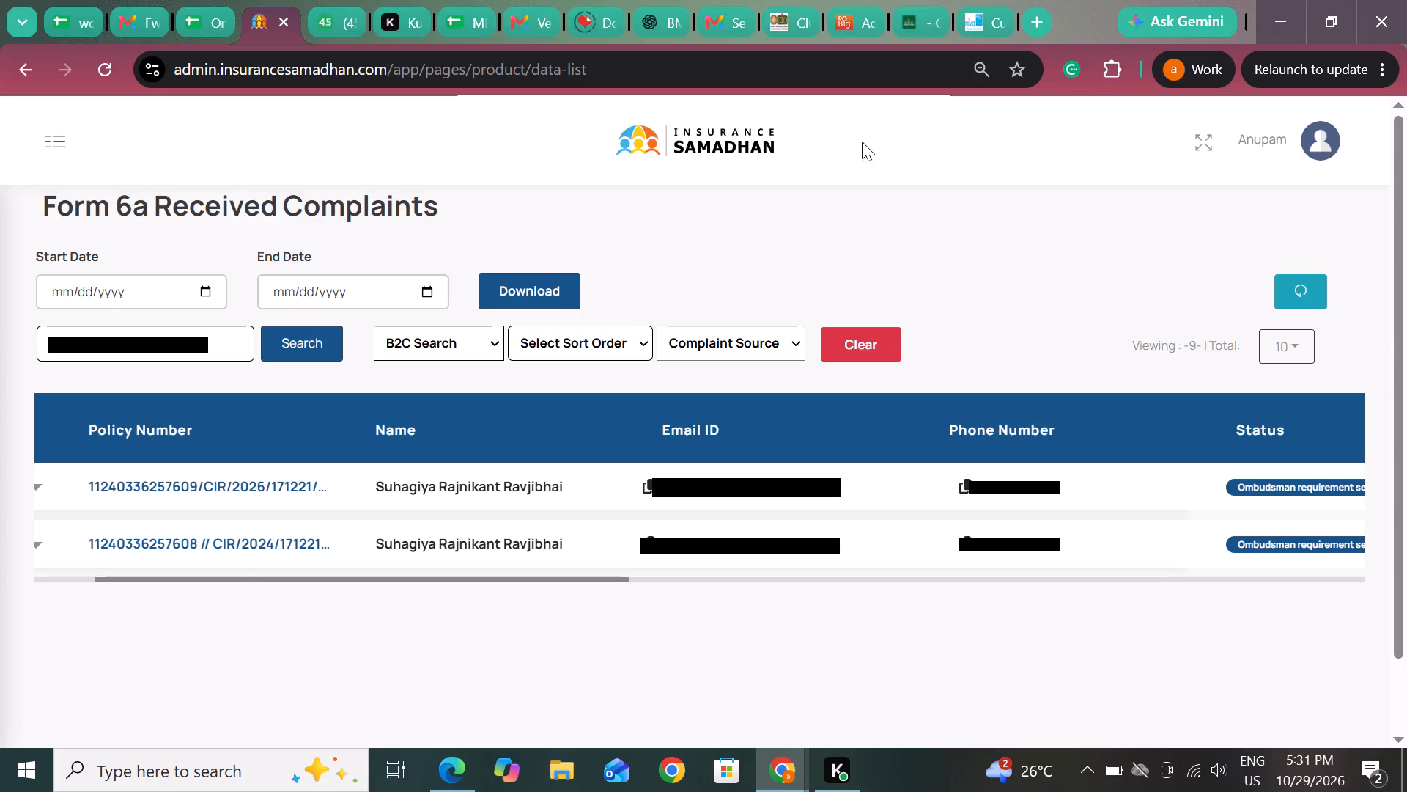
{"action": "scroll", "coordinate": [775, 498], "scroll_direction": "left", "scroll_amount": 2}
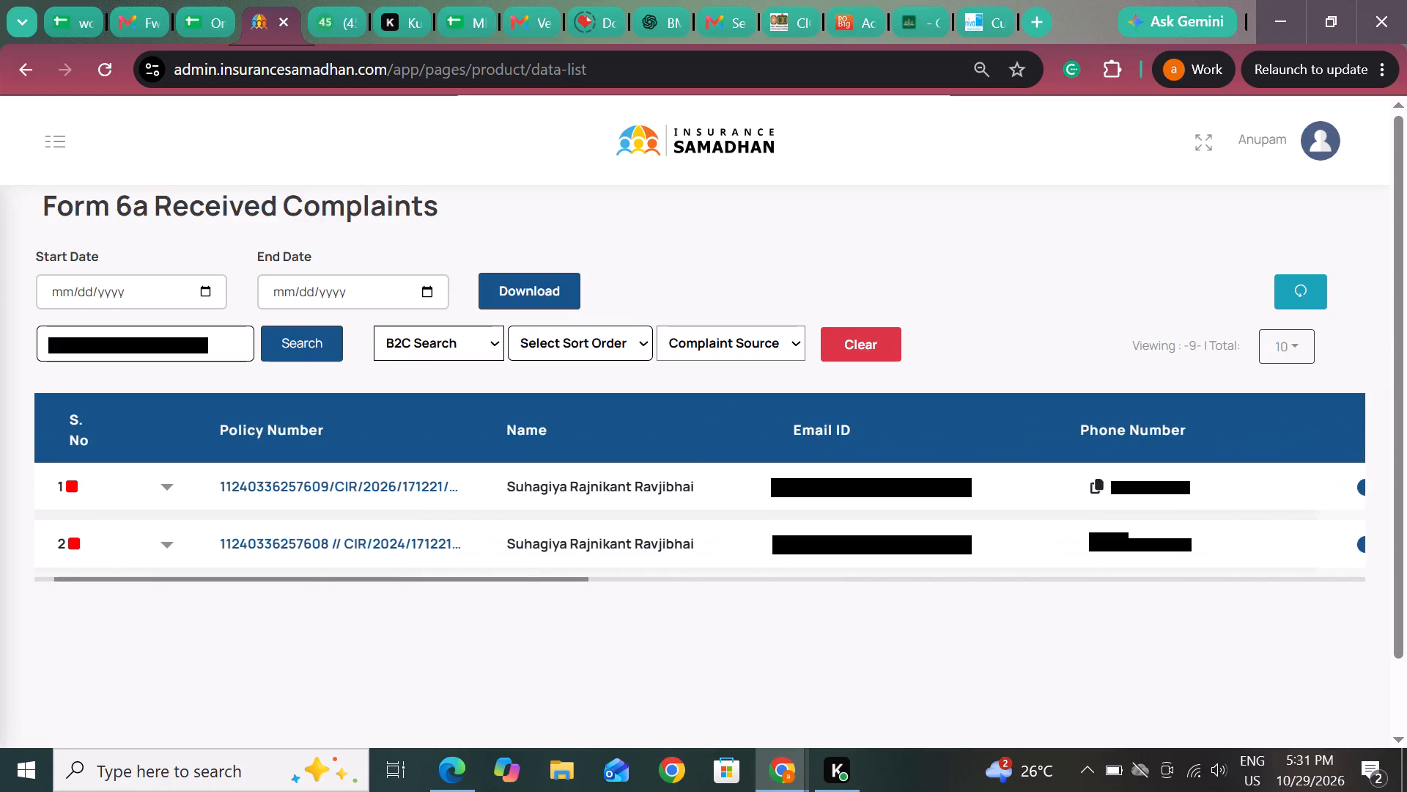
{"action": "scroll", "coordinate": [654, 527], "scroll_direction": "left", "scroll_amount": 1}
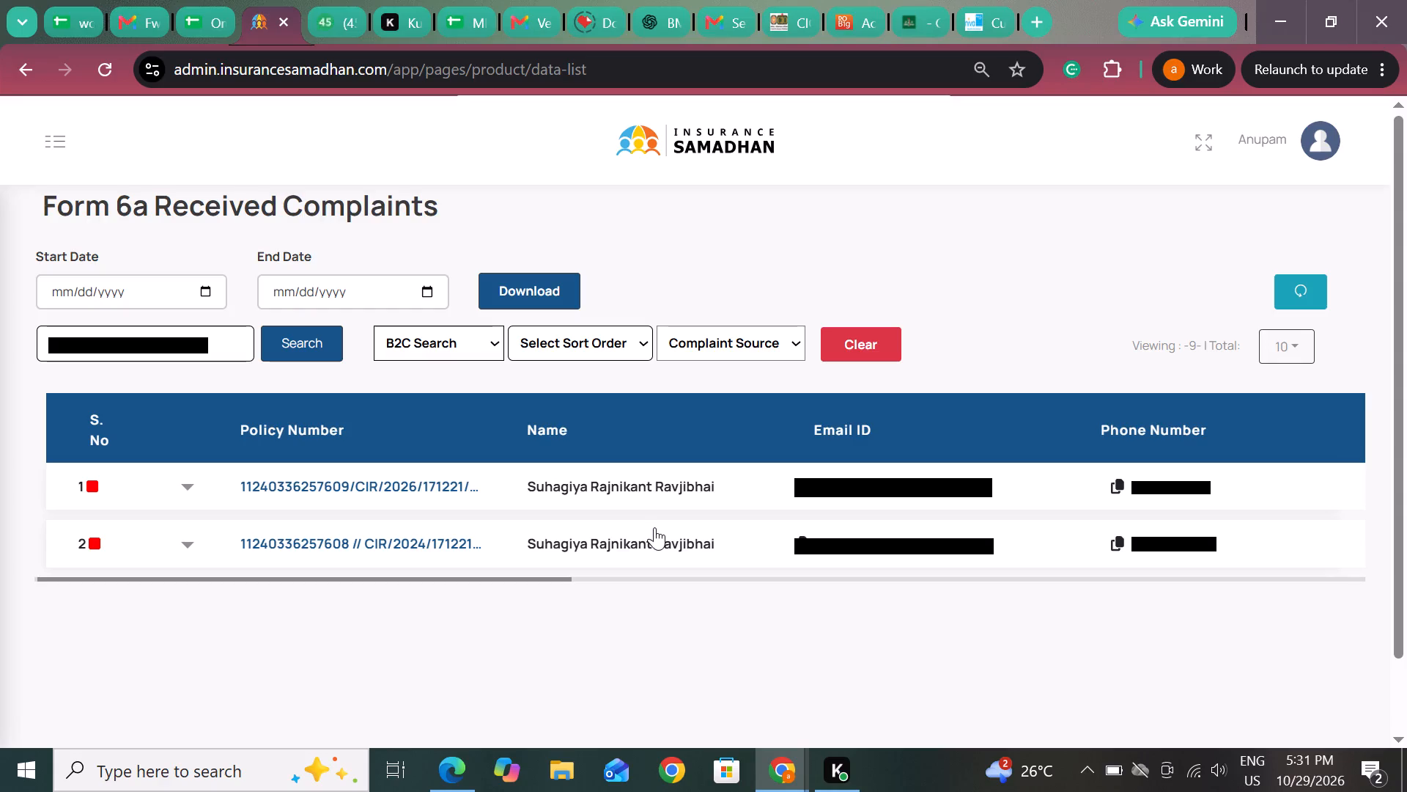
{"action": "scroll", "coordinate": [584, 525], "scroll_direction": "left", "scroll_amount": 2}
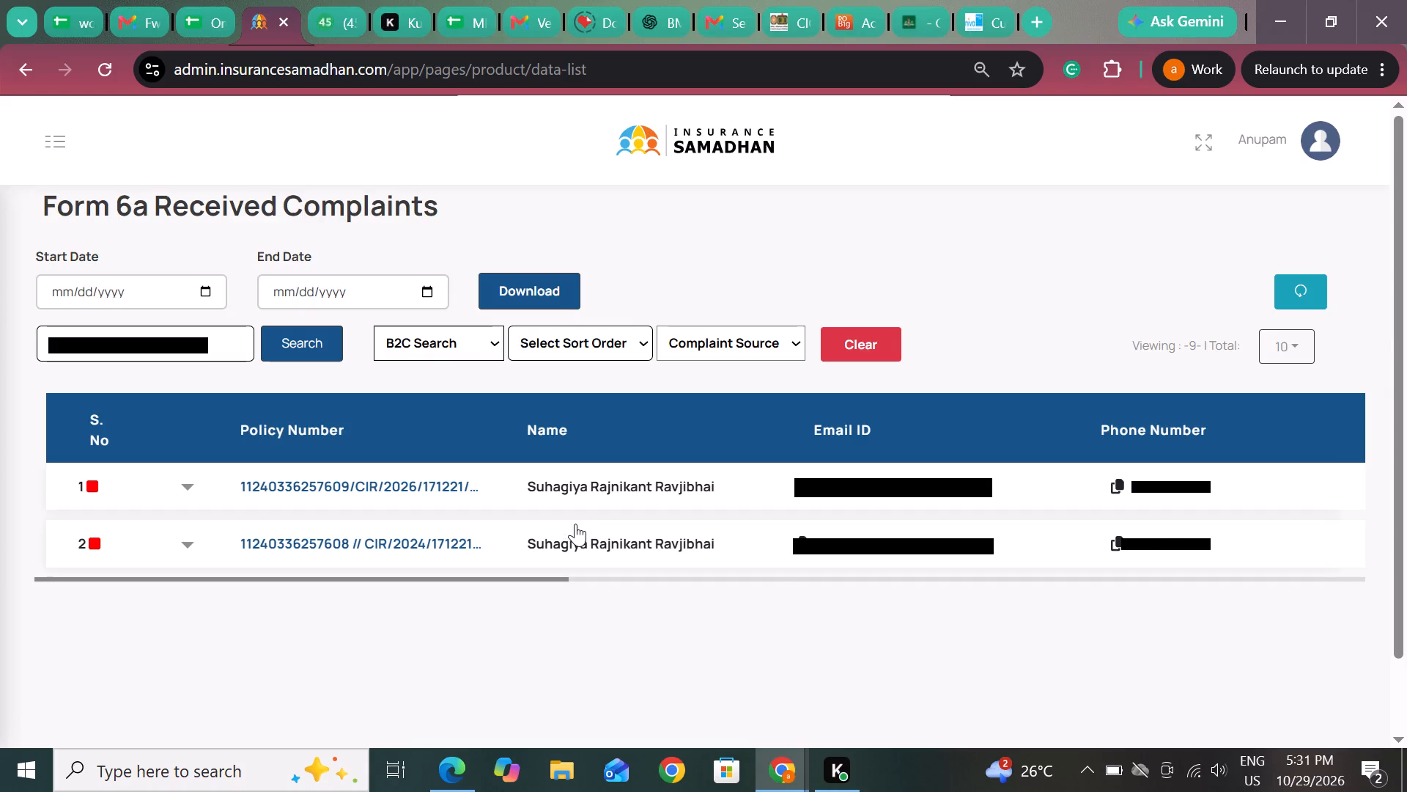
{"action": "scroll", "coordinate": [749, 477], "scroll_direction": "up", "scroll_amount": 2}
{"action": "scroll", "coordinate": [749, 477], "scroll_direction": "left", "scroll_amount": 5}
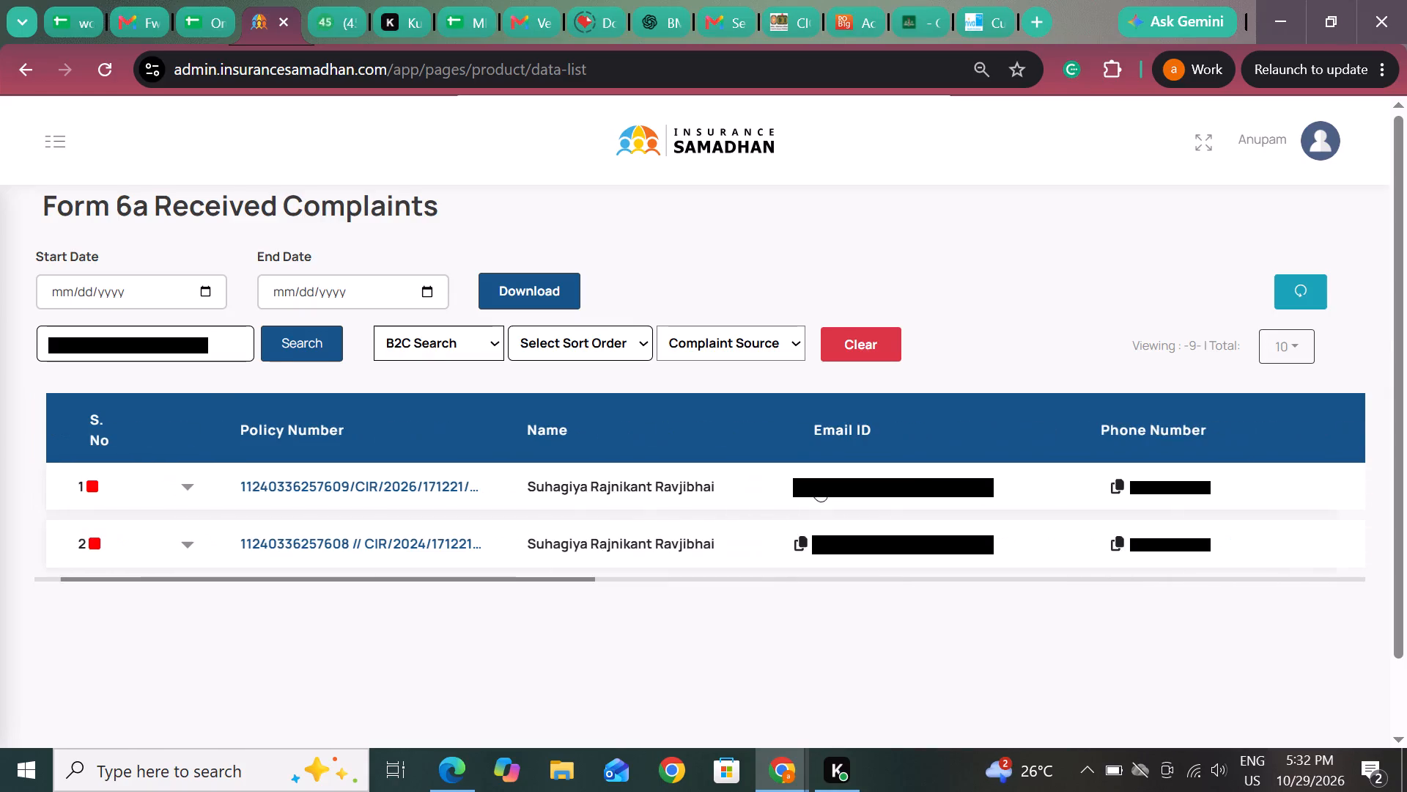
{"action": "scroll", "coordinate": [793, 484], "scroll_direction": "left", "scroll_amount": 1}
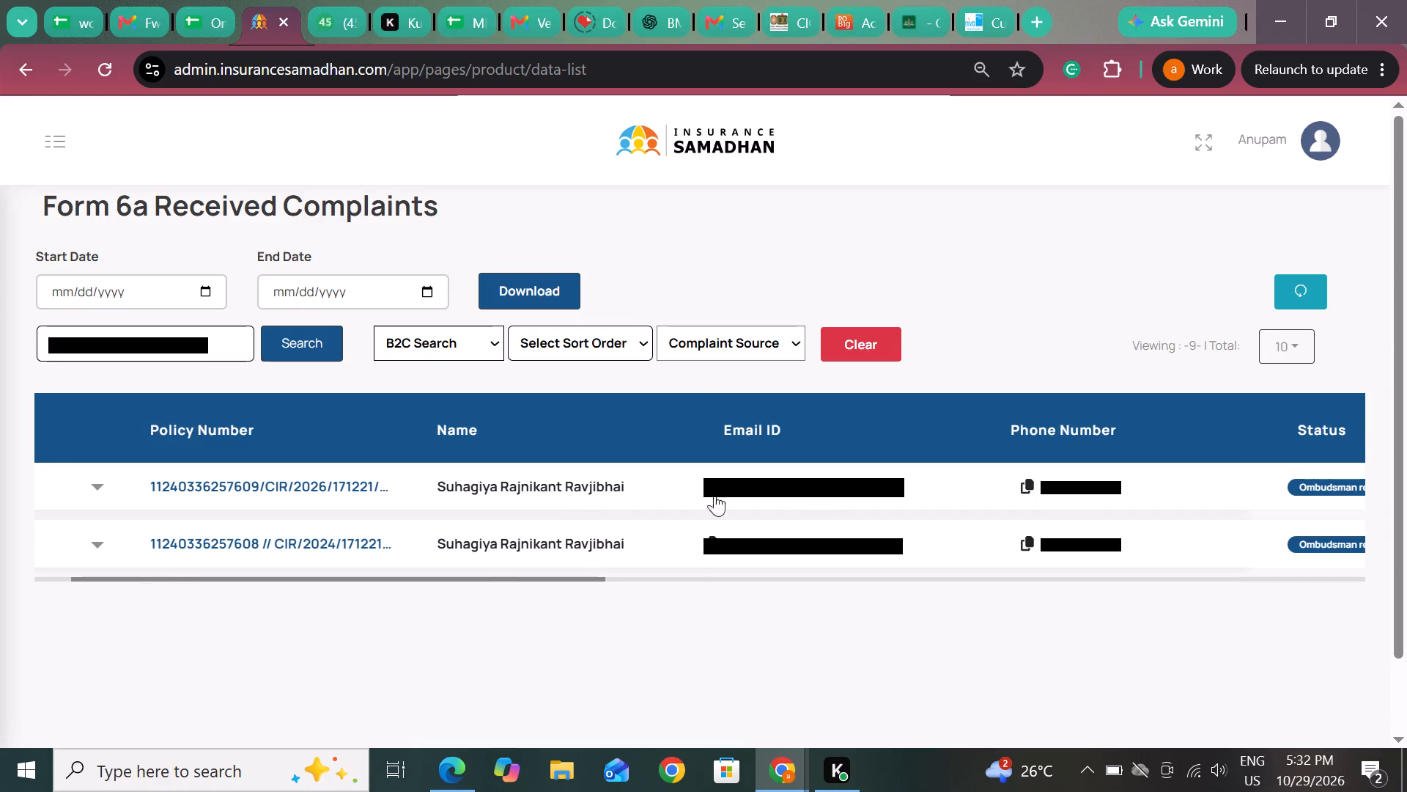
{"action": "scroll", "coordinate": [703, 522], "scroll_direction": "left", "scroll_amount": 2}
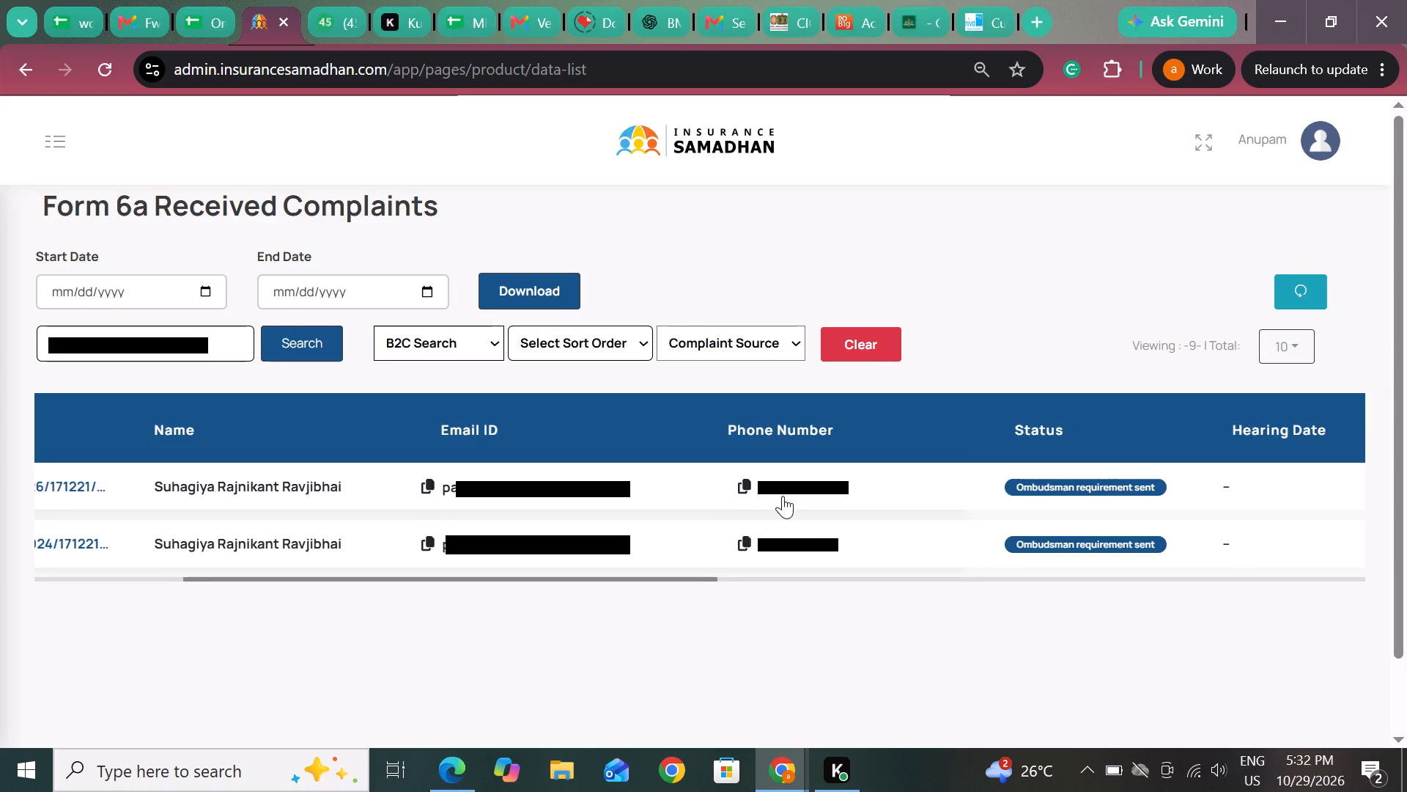
{"action": "left_click", "coordinate": [126, 29]}
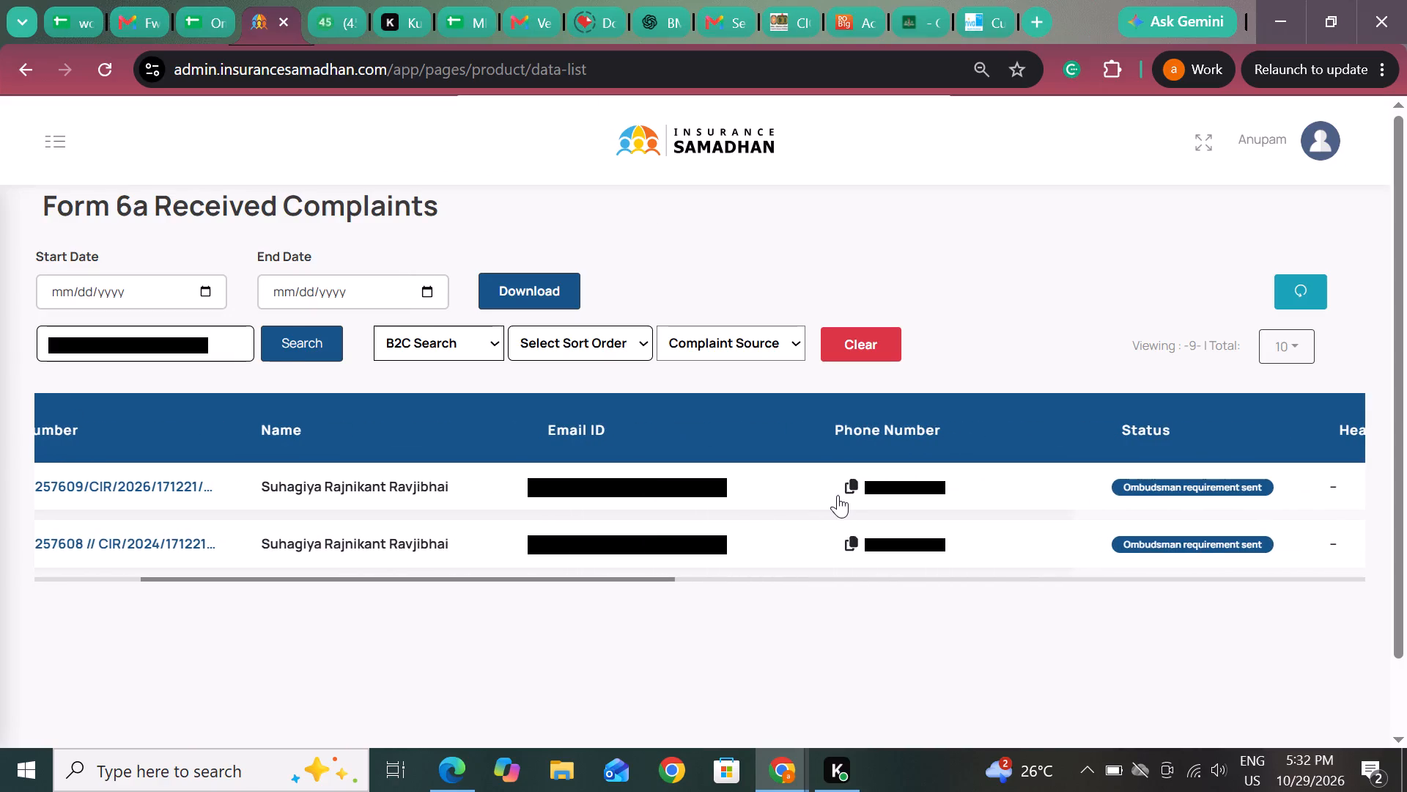
{"action": "left_click", "coordinate": [849, 484]}
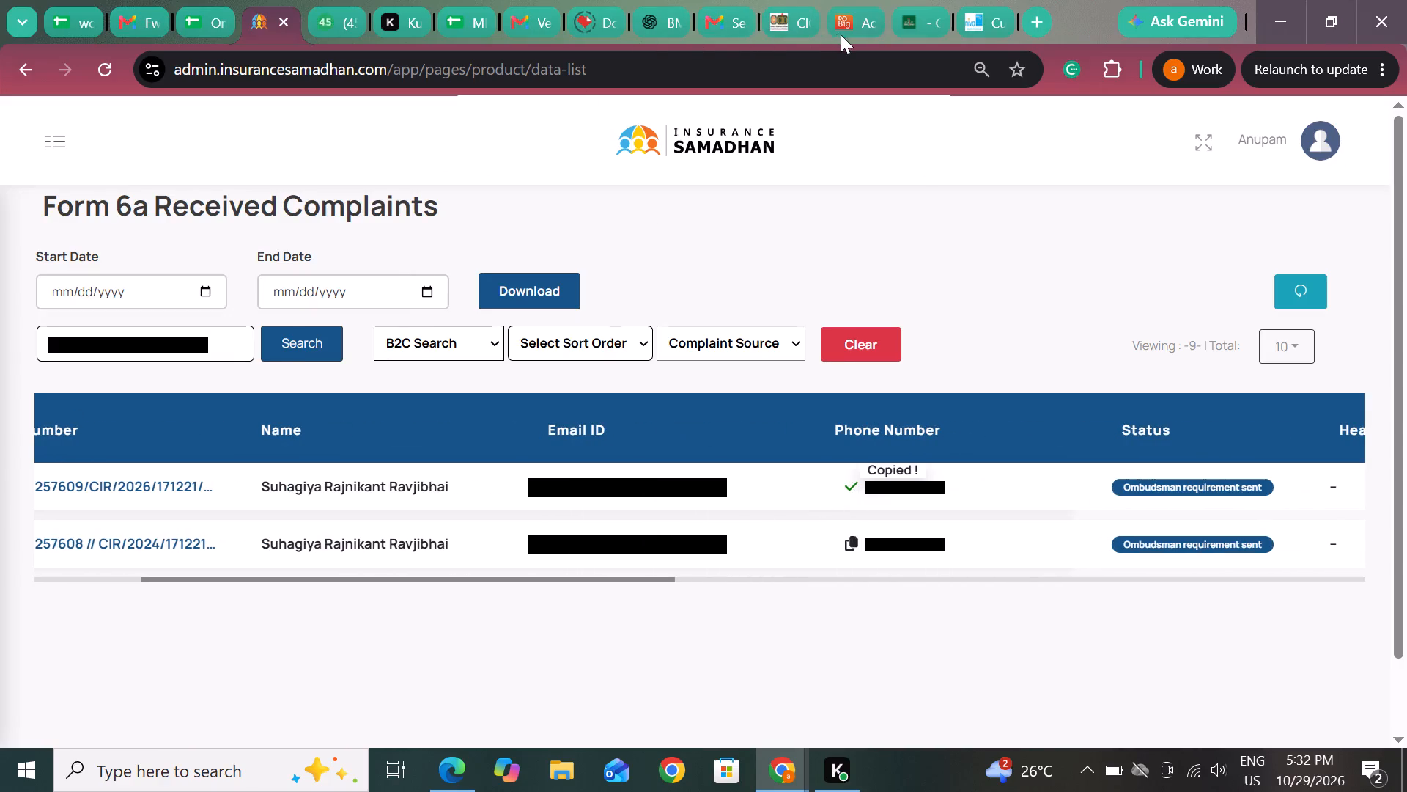
{"action": "left_click", "coordinate": [841, 34]}
{"action": "triple_click", "coordinate": [639, 243]}
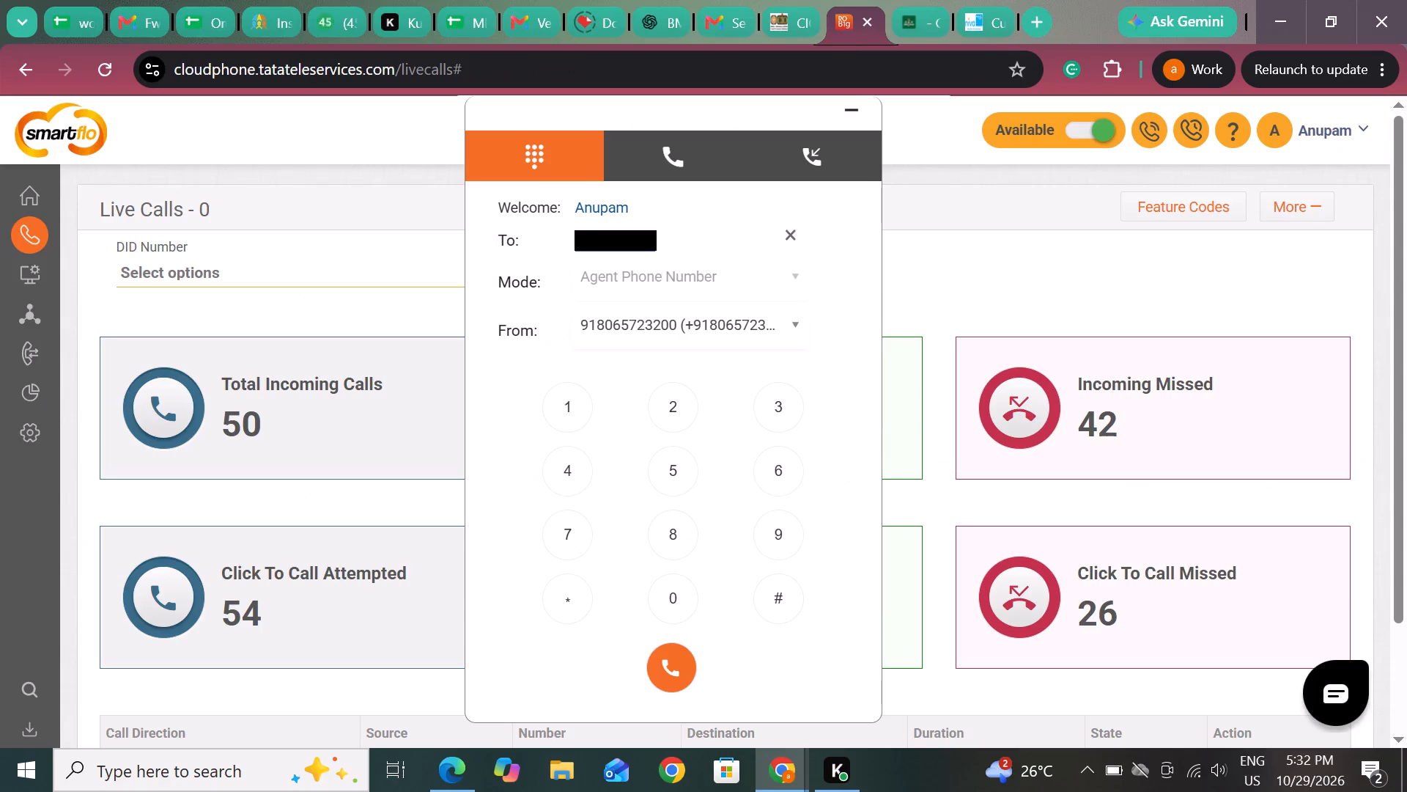
{"action": "key", "text": "ctrl+v"}
{"action": "left_click", "coordinate": [680, 669]}
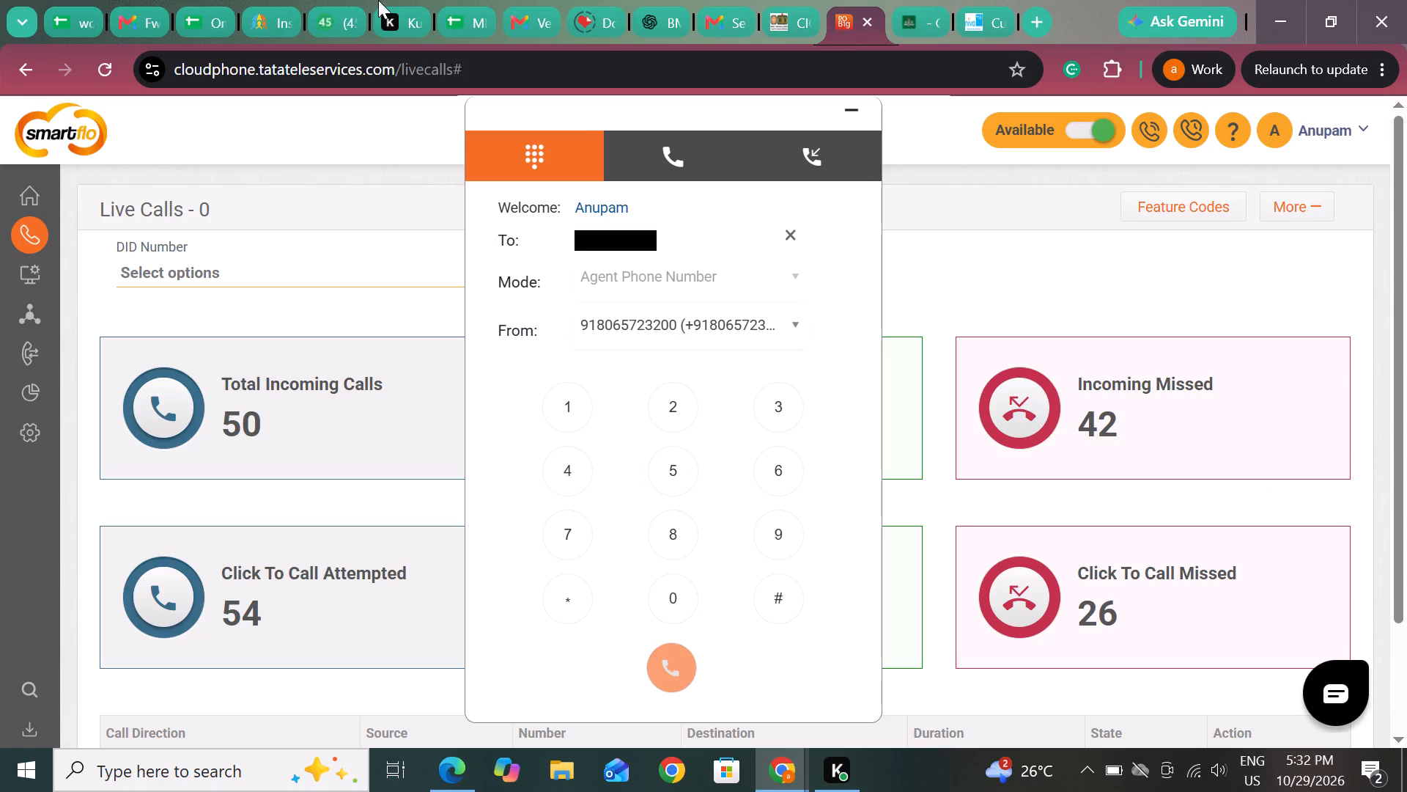
{"action": "scroll", "coordinate": [361, 18], "scroll_direction": "up", "scroll_amount": 6}
{"action": "left_click", "coordinate": [256, 26]}
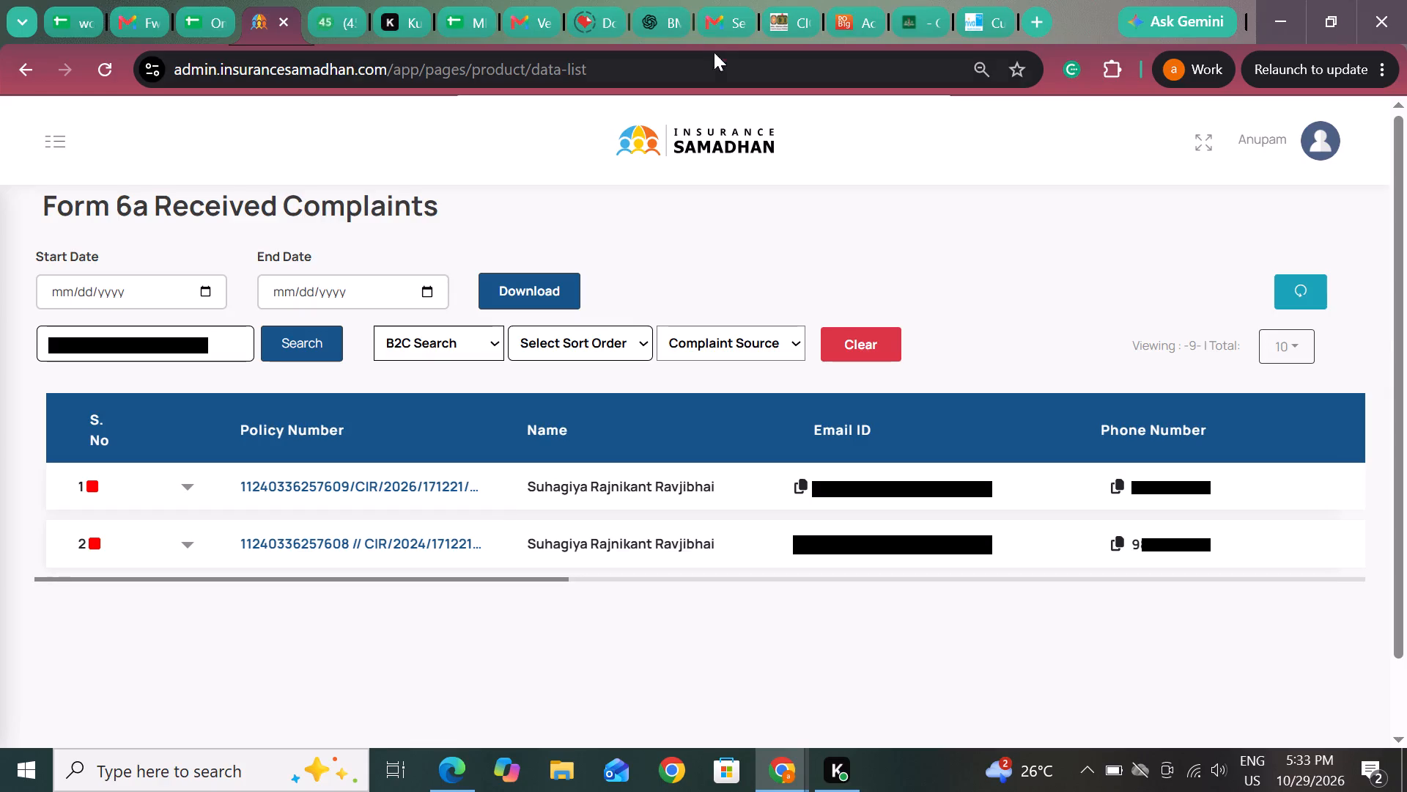
{"action": "scroll", "coordinate": [736, 472], "scroll_direction": "left", "scroll_amount": 3}
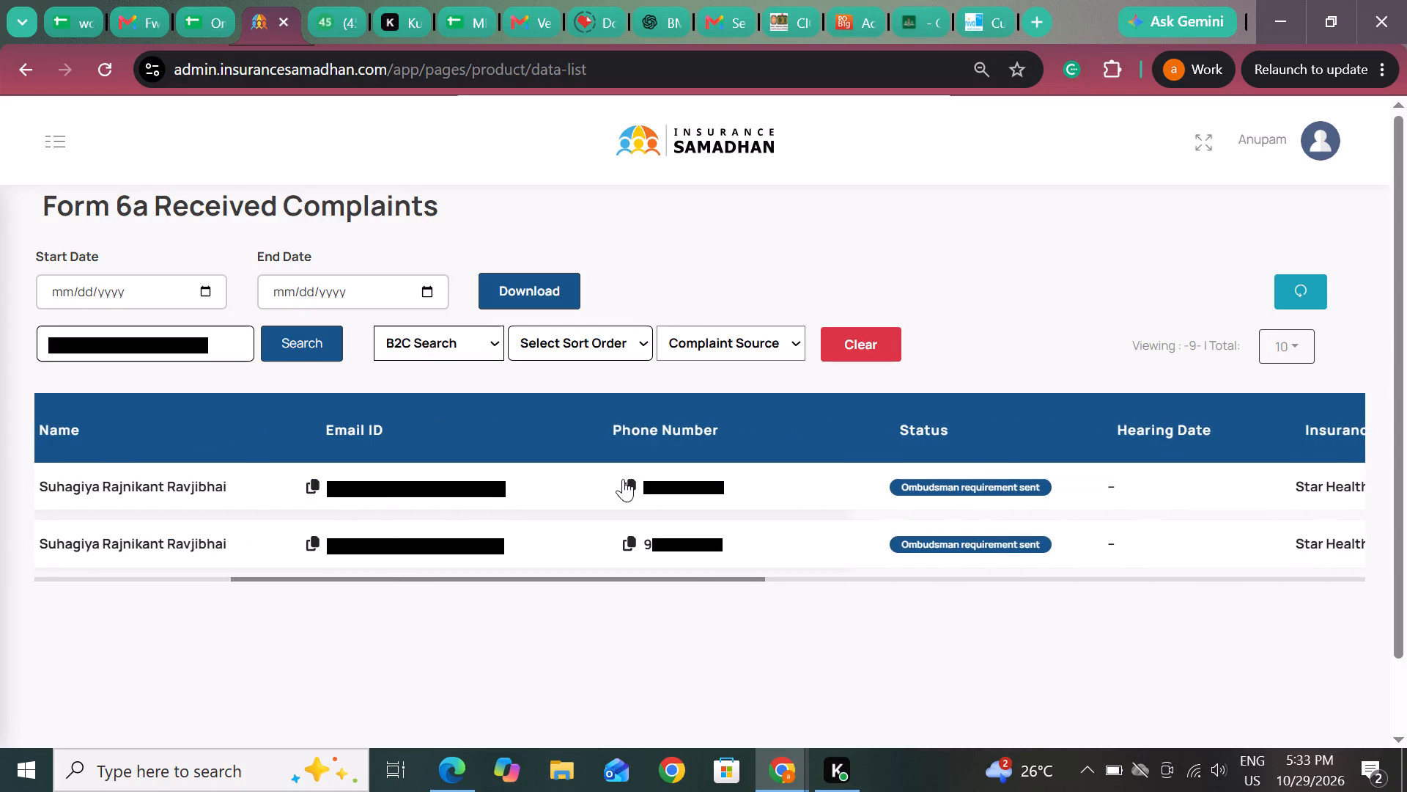
{"action": "left_click", "coordinate": [572, 469]}
{"action": "left_click", "coordinate": [666, 551]}
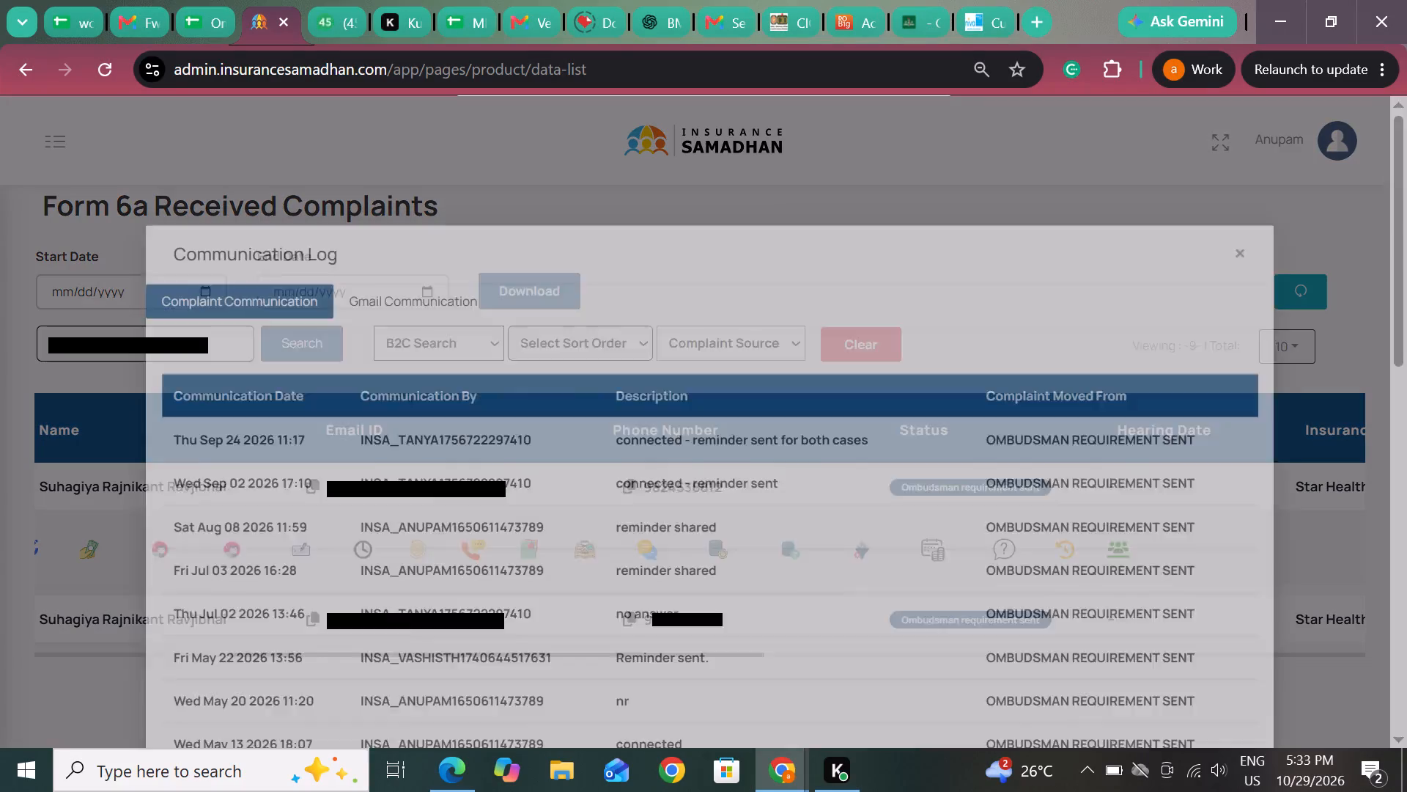
{"action": "scroll", "coordinate": [673, 406], "scroll_direction": "down", "scroll_amount": 8}
{"action": "scroll", "coordinate": [684, 538], "scroll_direction": "down", "scroll_amount": 7}
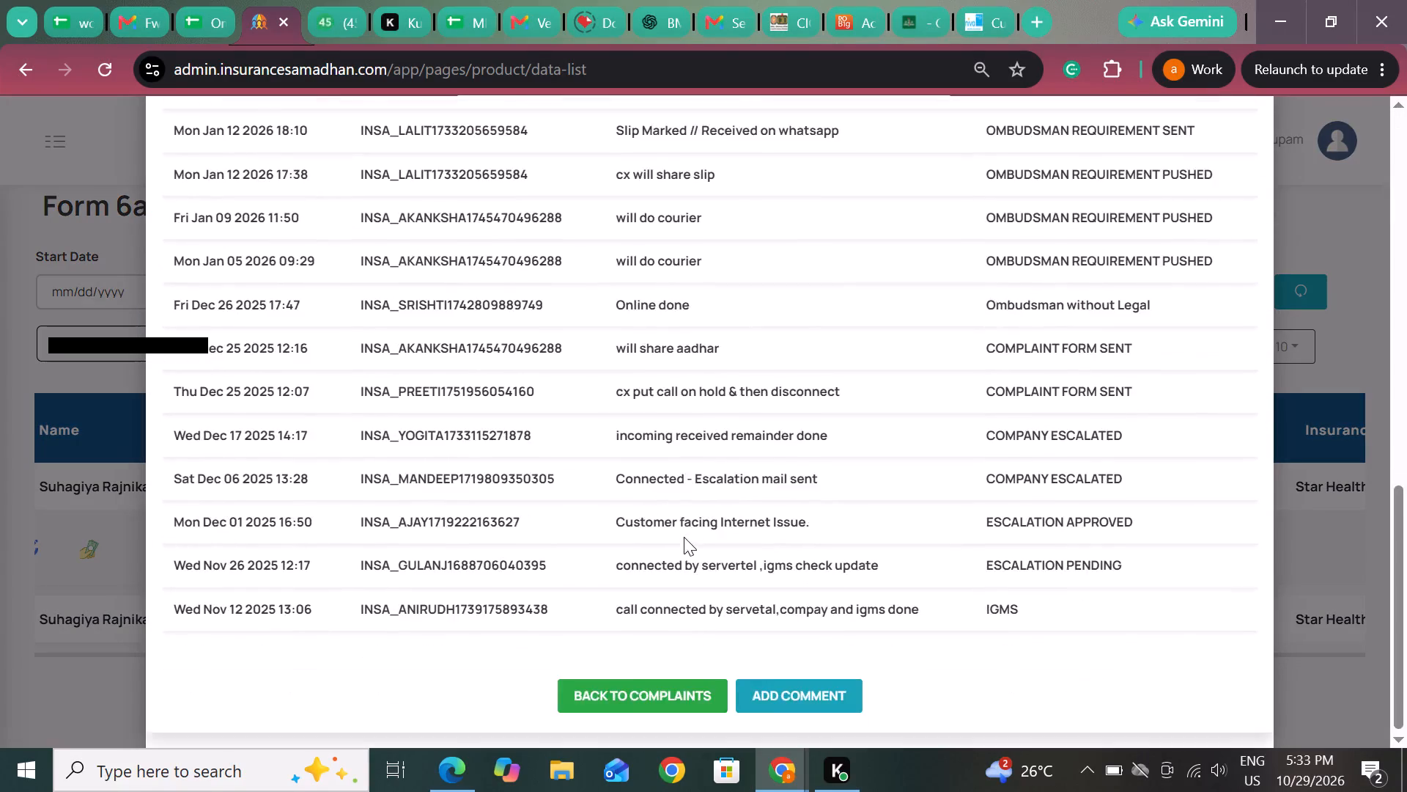
{"action": "scroll", "coordinate": [662, 526], "scroll_direction": "up", "scroll_amount": 7}
{"action": "scroll", "coordinate": [654, 526], "scroll_direction": "down", "scroll_amount": 9}
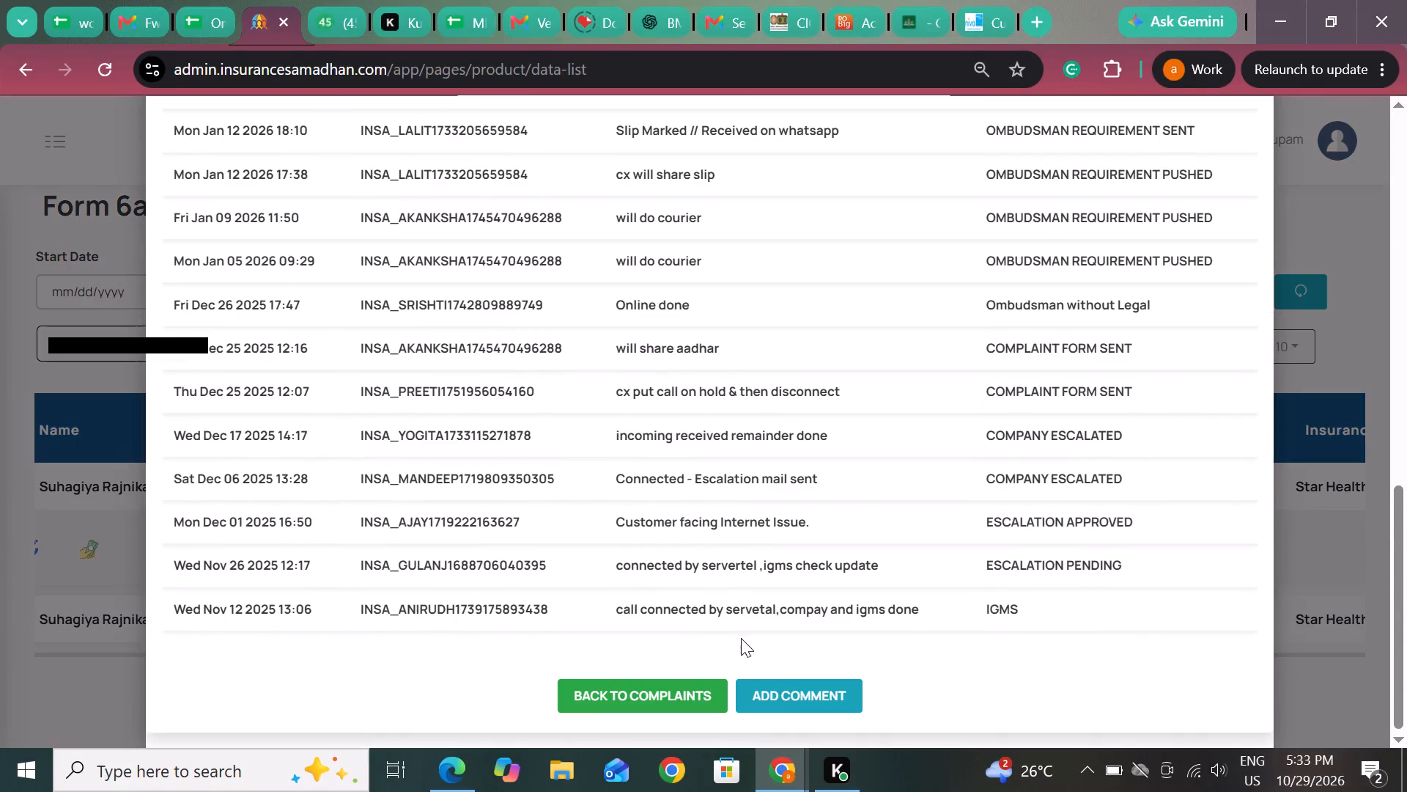
{"action": "left_click", "coordinate": [791, 708]}
{"action": "left_click", "coordinate": [599, 546]}
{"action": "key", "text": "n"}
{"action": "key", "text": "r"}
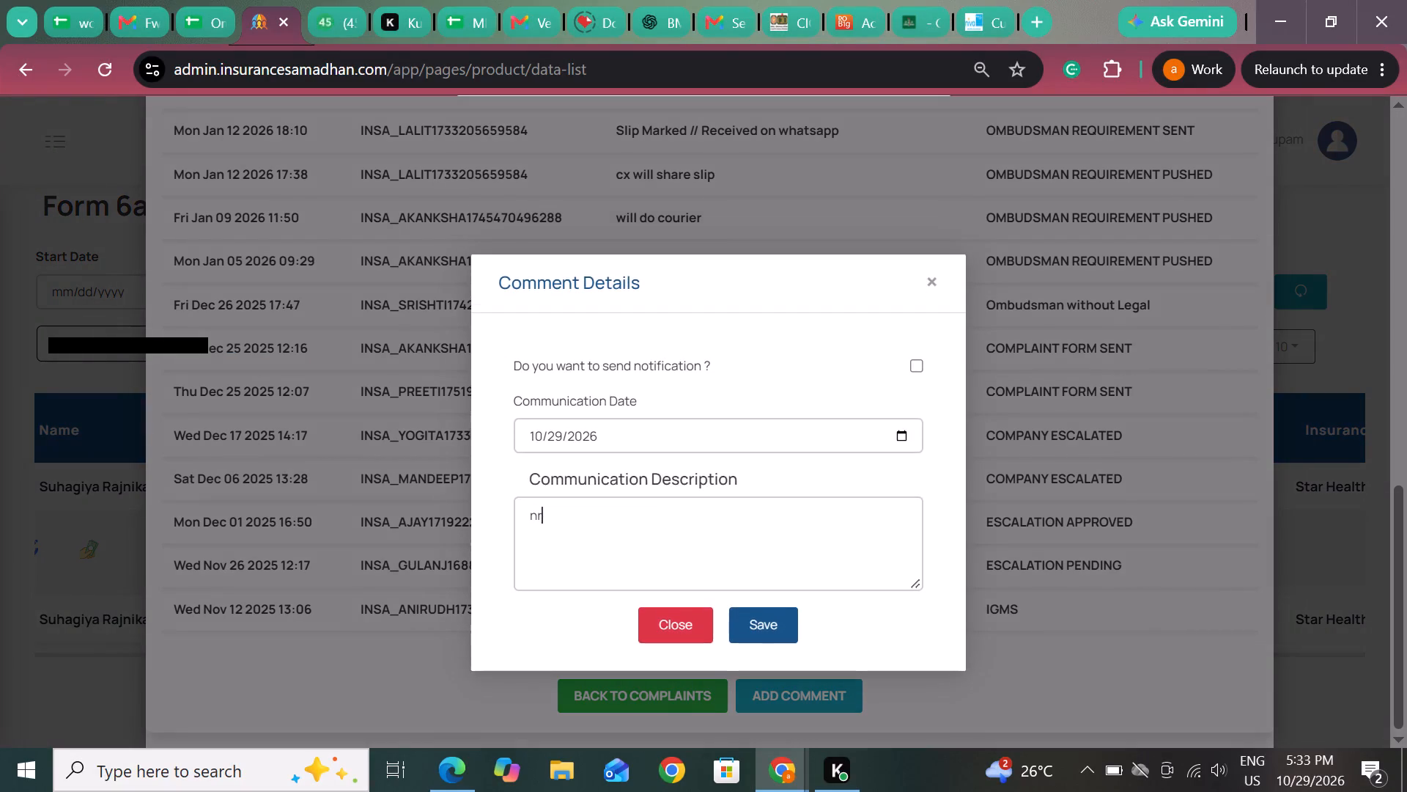